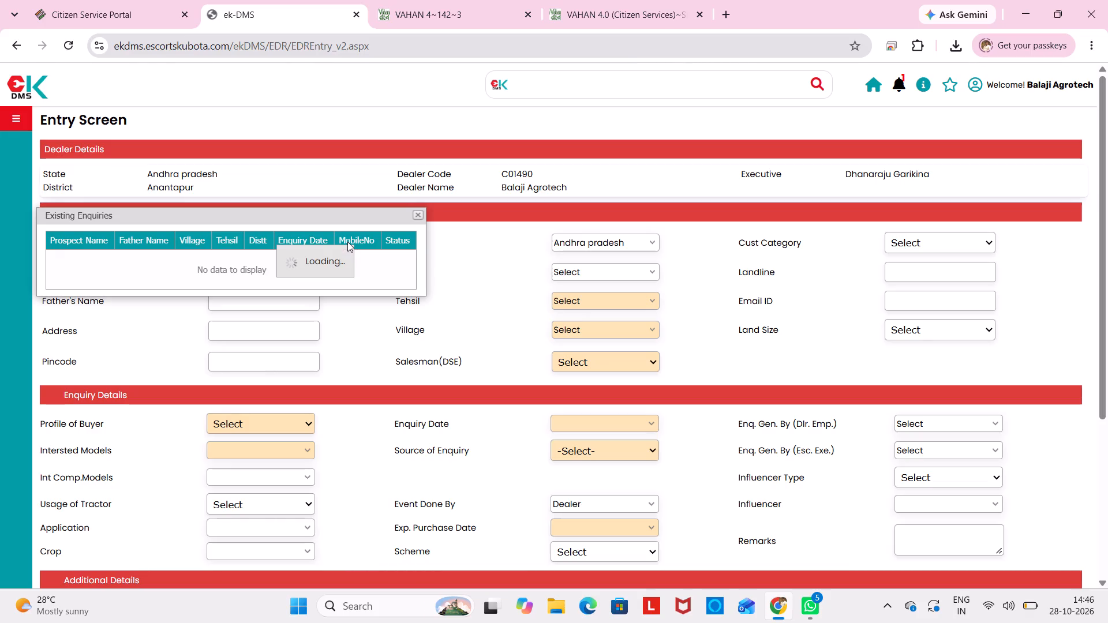
# Dismiss the existing enquiries list and enter the customer's name as the prospect name in the prospect details.
pyautogui.click(420, 213)
pyautogui.click(284, 275)
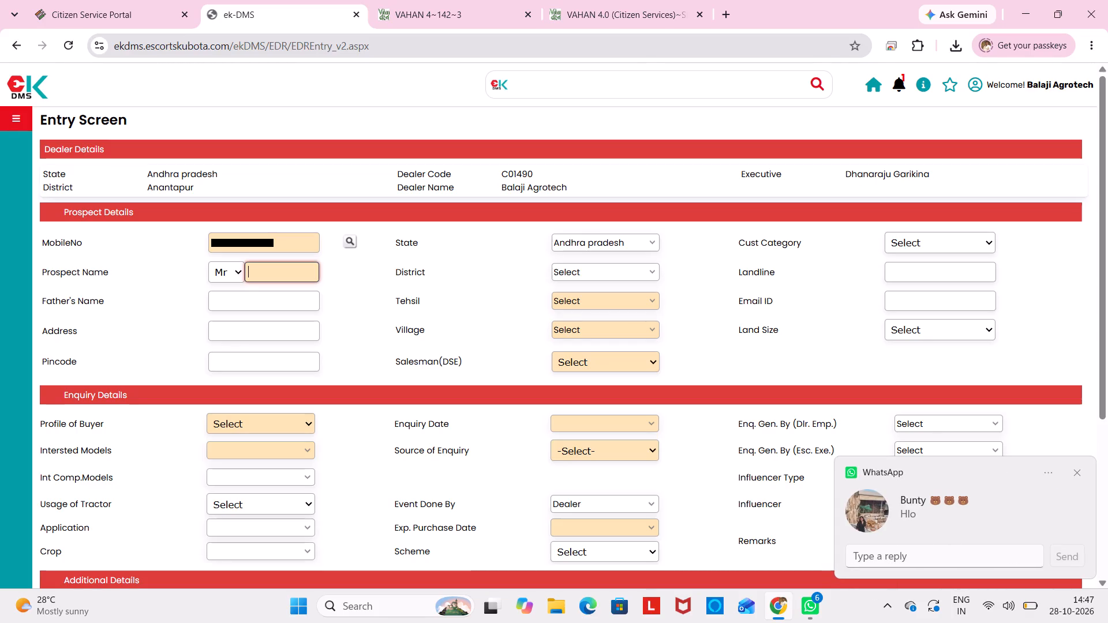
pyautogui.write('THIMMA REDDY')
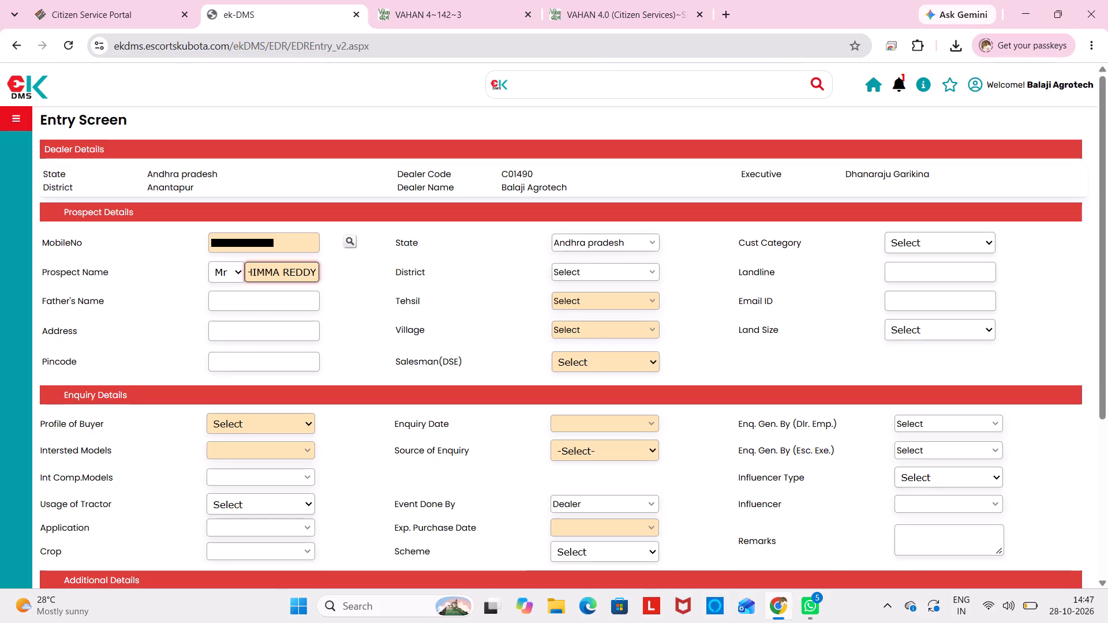
# Switch from the dealer enquiry entry screen to the VAHAN Citizen Services form for printing a registration certificate.
pyautogui.click(664, 0)
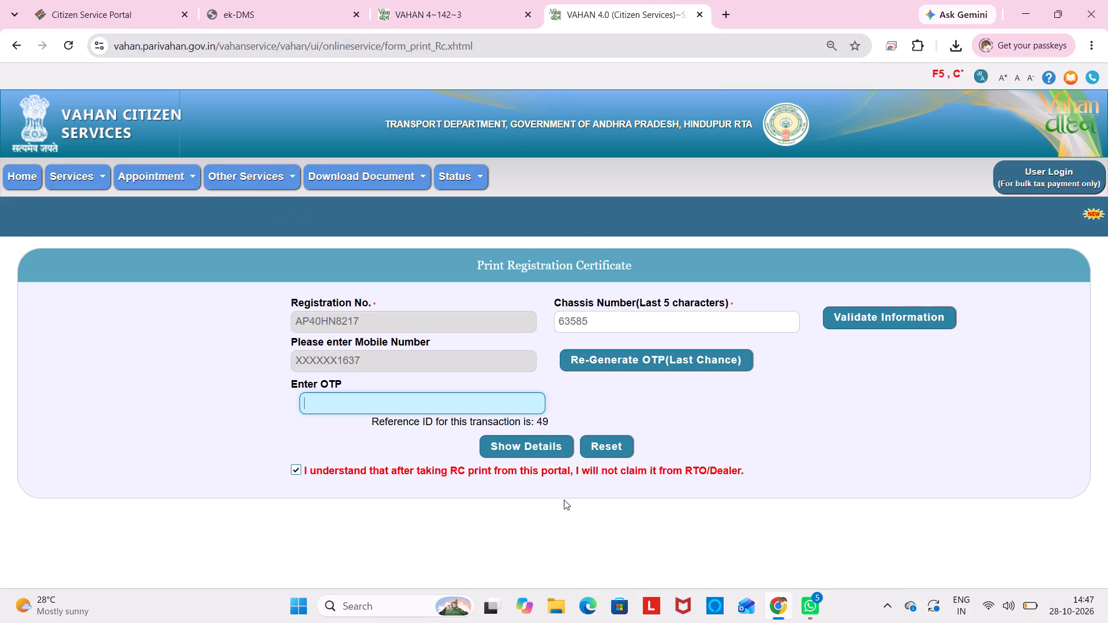
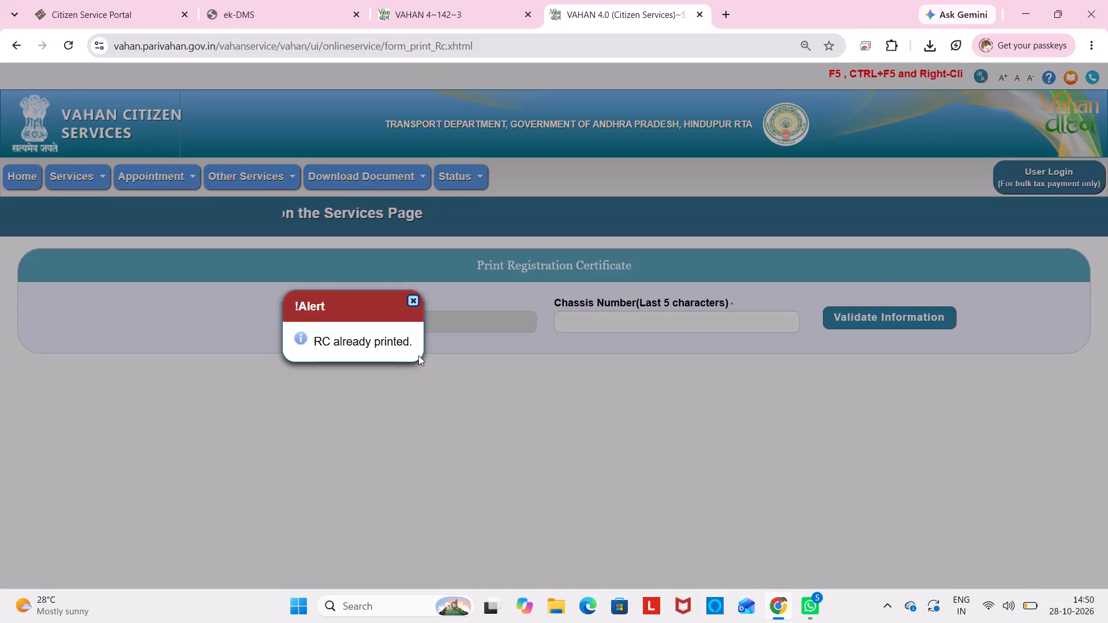
# Dismiss the alert over the Print Registration Certificate form.
pyautogui.click(415, 298)
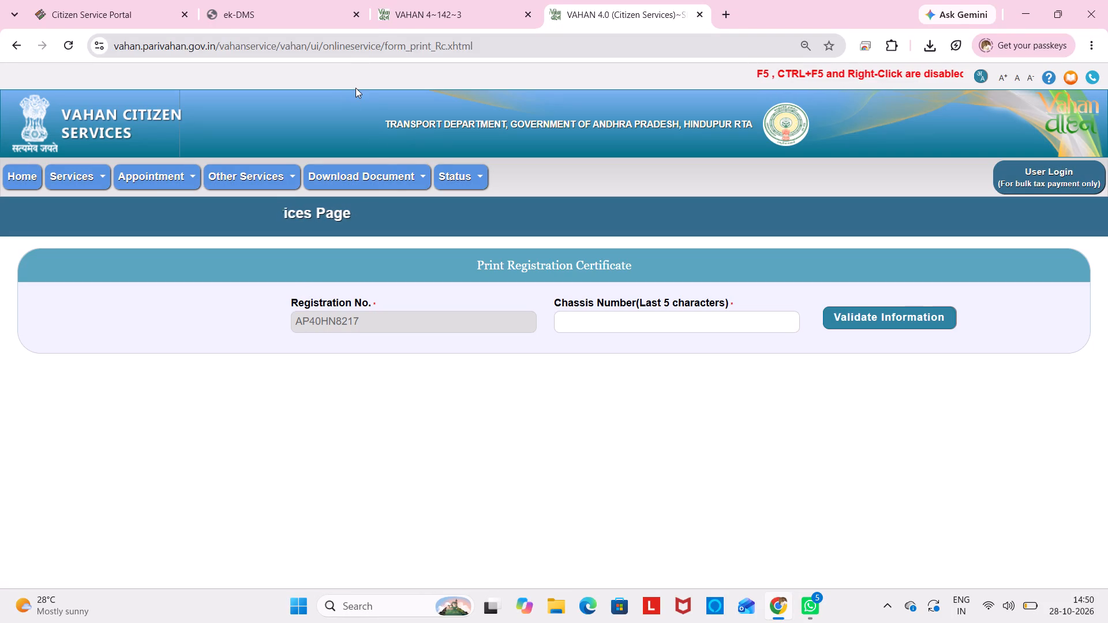
# Return to the ek-DMS enquiry entry screen and set the expected purchase date to 31-Oct-2026.
pyautogui.click(304, 0)
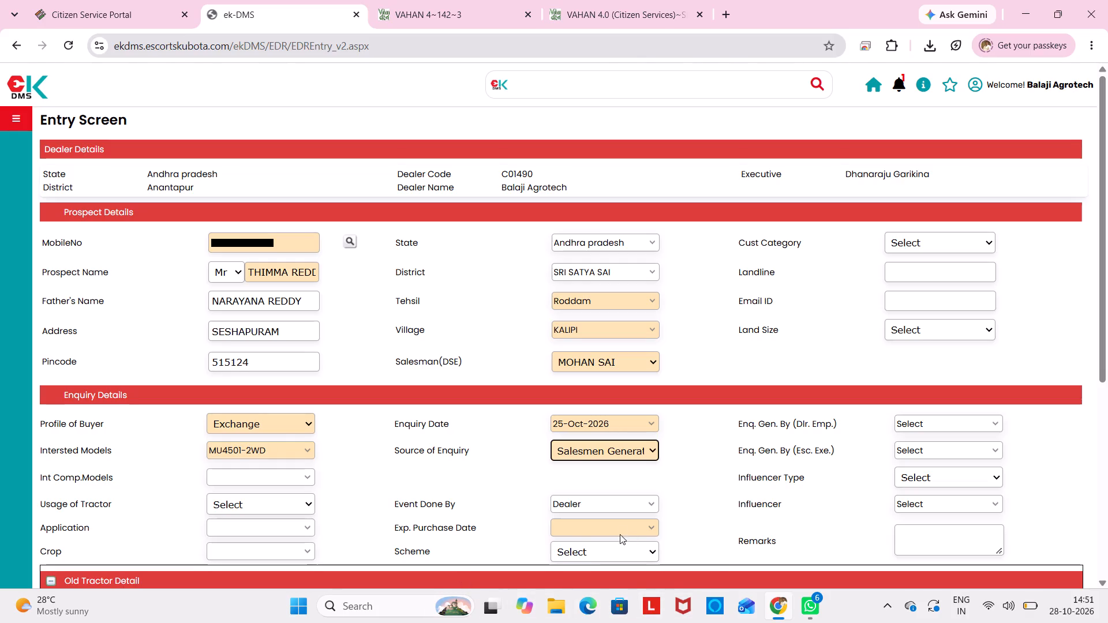
pyautogui.click(653, 530)
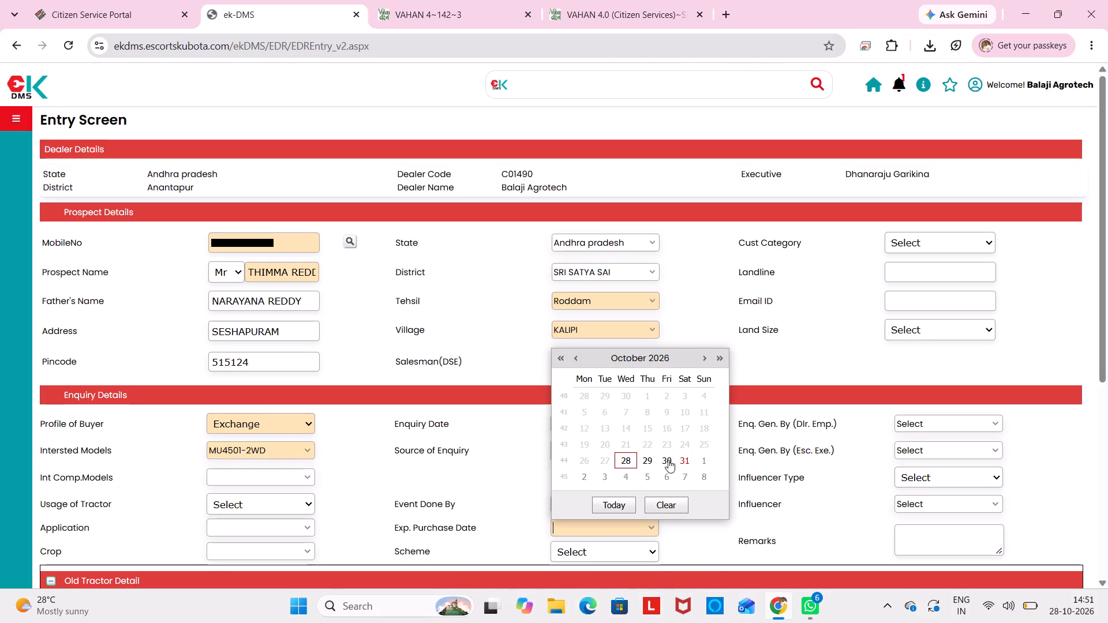
pyautogui.click(690, 460)
pyautogui.click(683, 510)
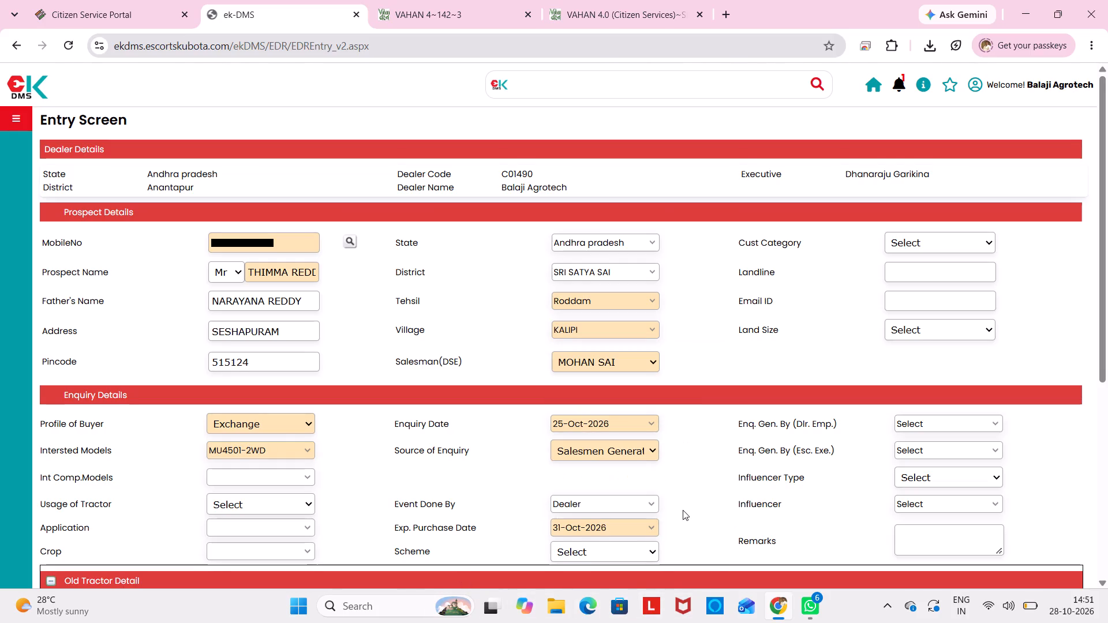
pyautogui.scroll(-3, 683, 510)
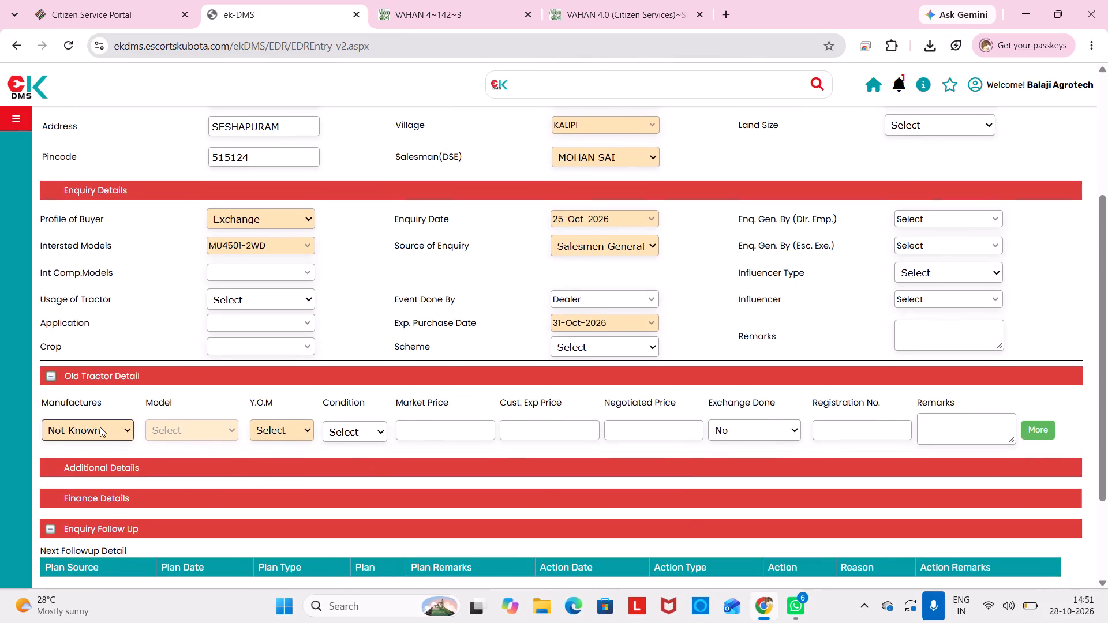
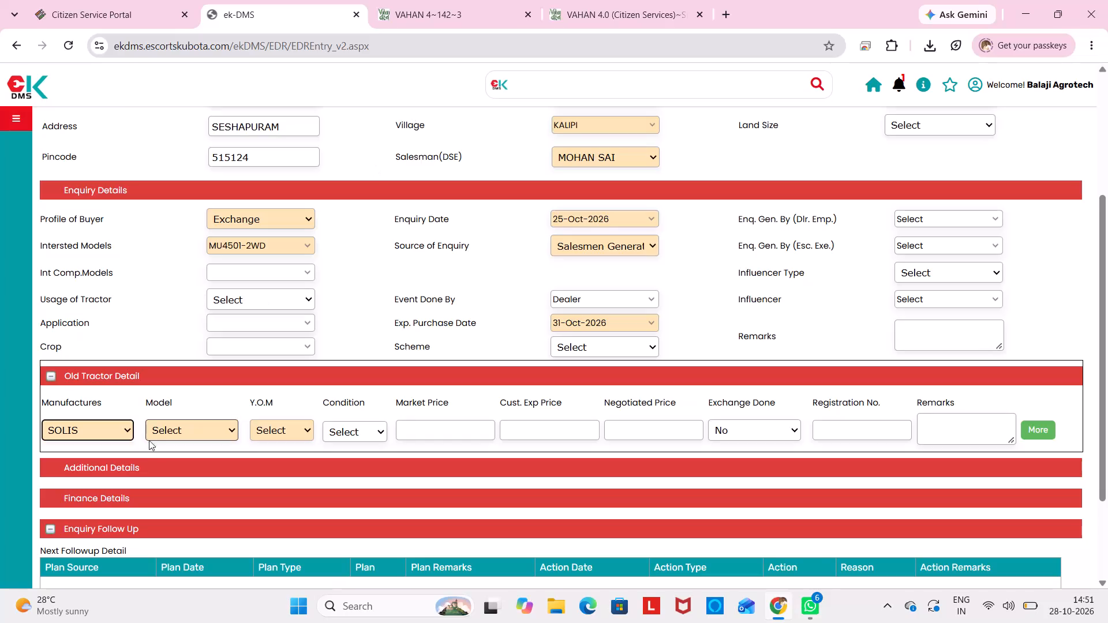
# Change the manufacturer in the old tractor details to SONALIKA.
pyautogui.click(125, 419)
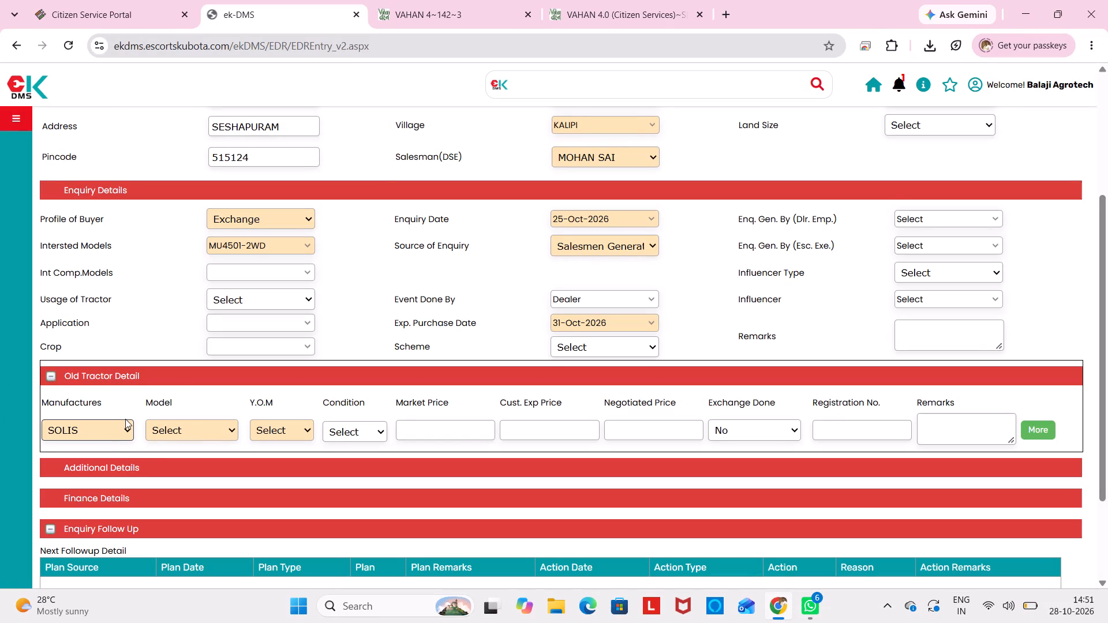
pyautogui.click(119, 437)
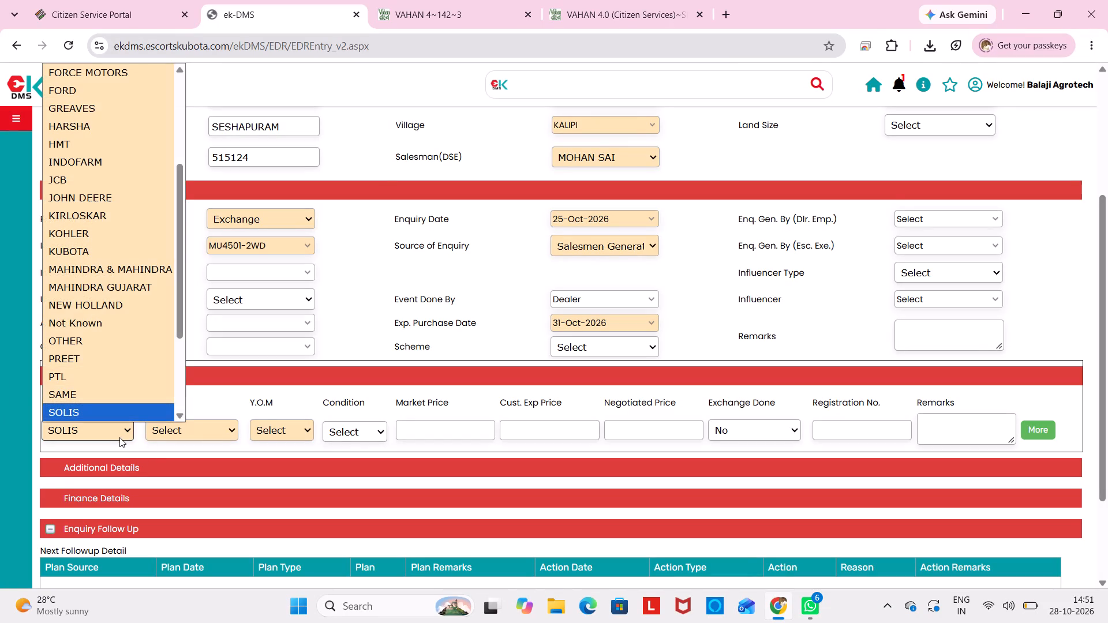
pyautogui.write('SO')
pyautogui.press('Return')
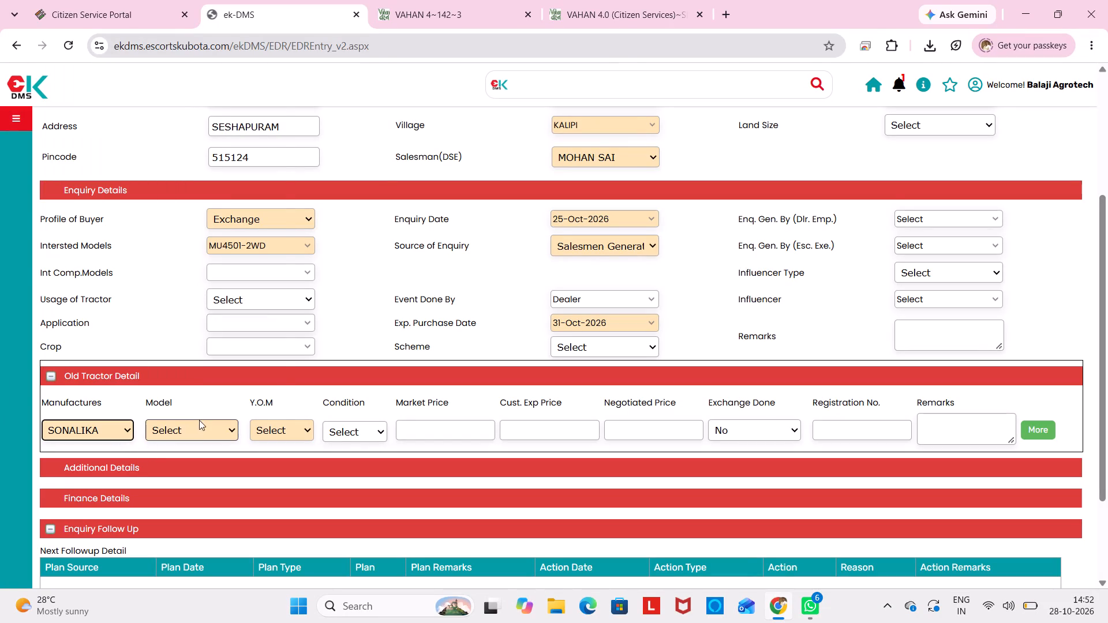
# Open the list of models for the old SONALIKA tractor.
pyautogui.click(203, 429)
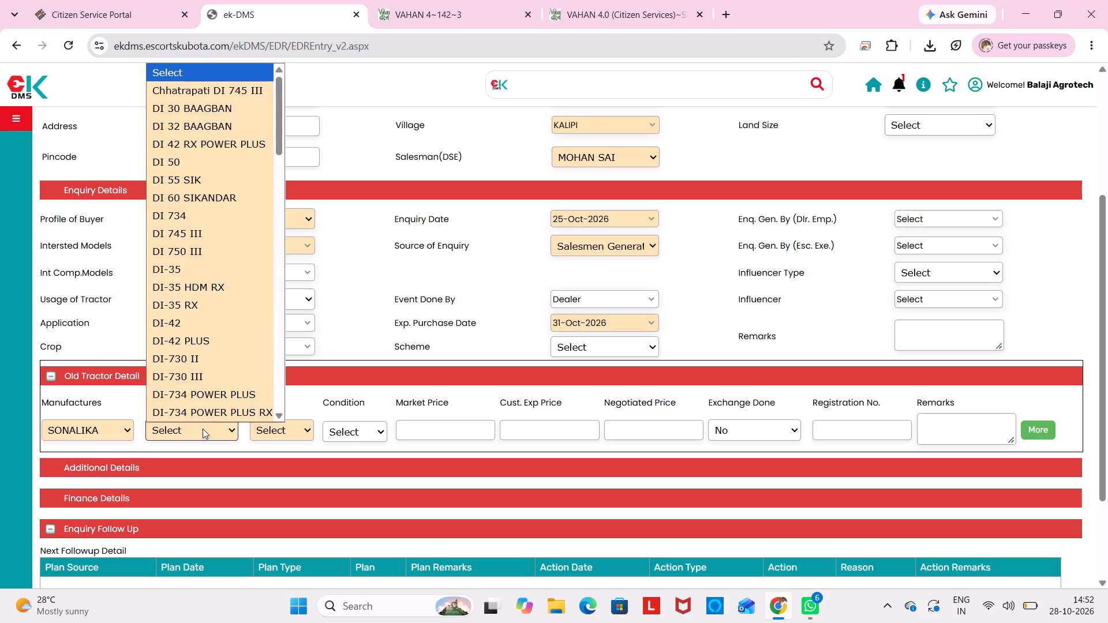
# In the old tractor details, set the SONALIKA model to DI-734 POWER PLUS, year of manufacture to 2024 and condition to Excellent.
pyautogui.click(197, 361)
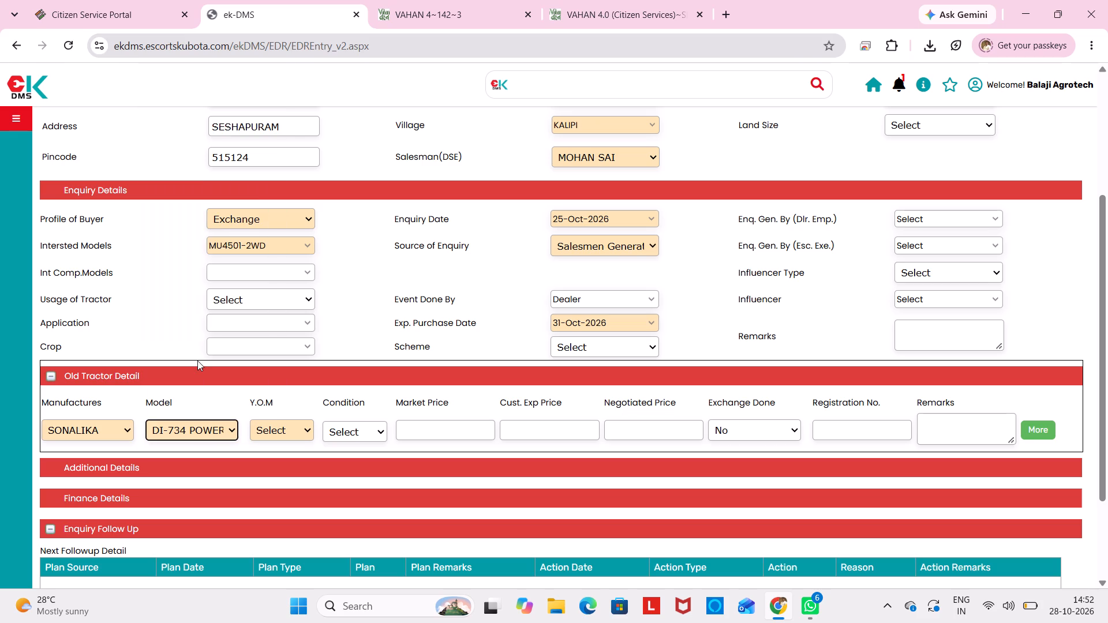
pyautogui.click(291, 436)
pyautogui.write('2024')
pyautogui.press('Return')
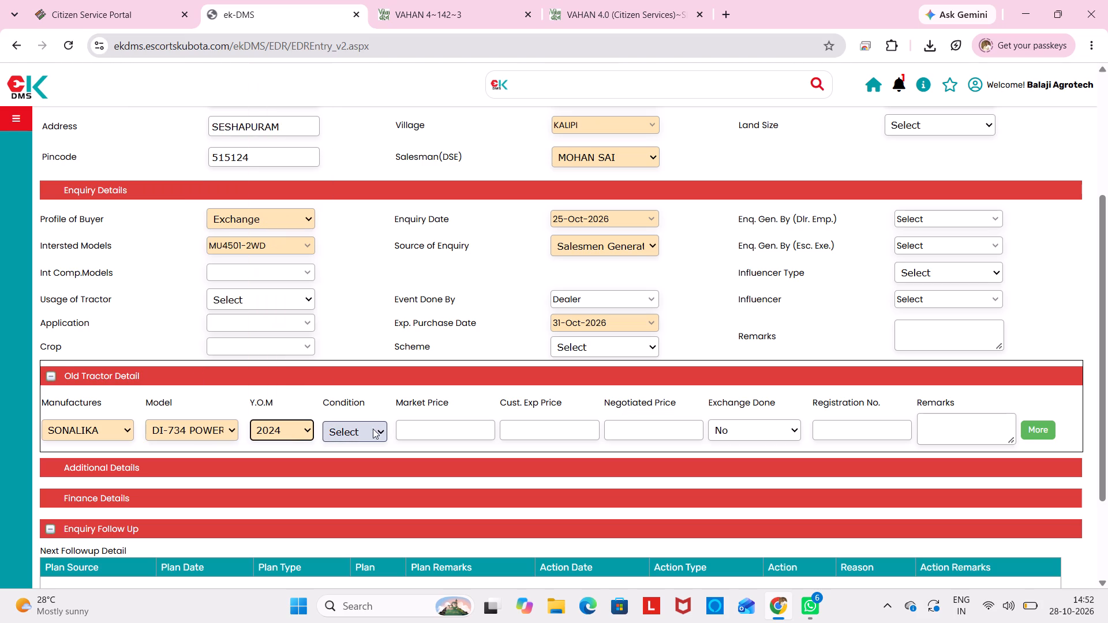
pyautogui.click(372, 430)
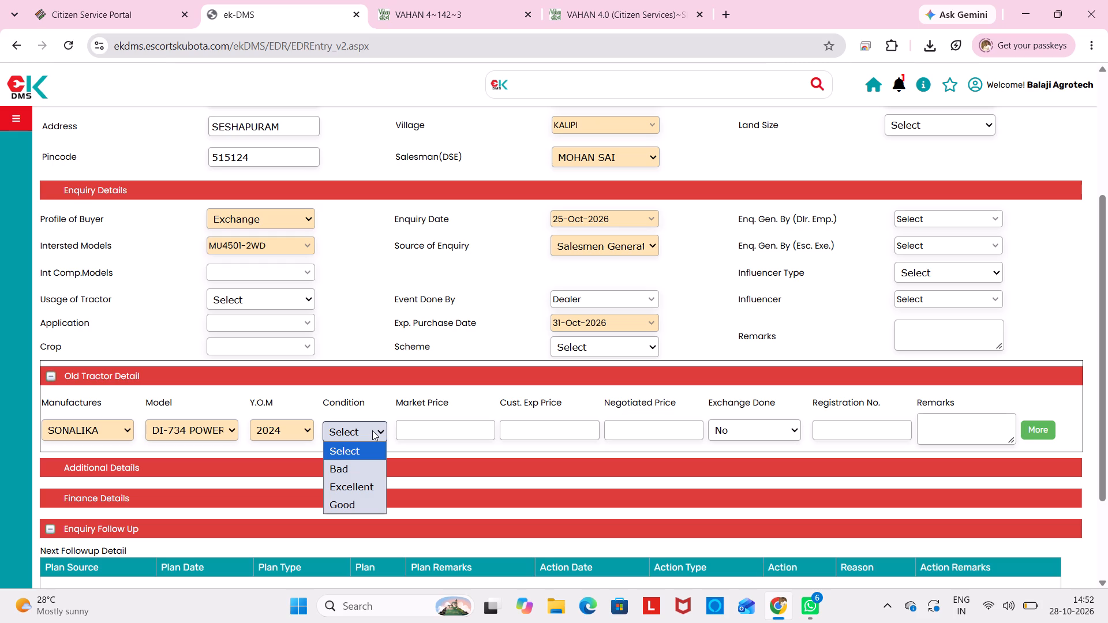
# Complete the old tractor row with condition Excellent, market price 300000, customer expected price 480000 and exchange done Yes, and add the row.
pyautogui.click(331, 482)
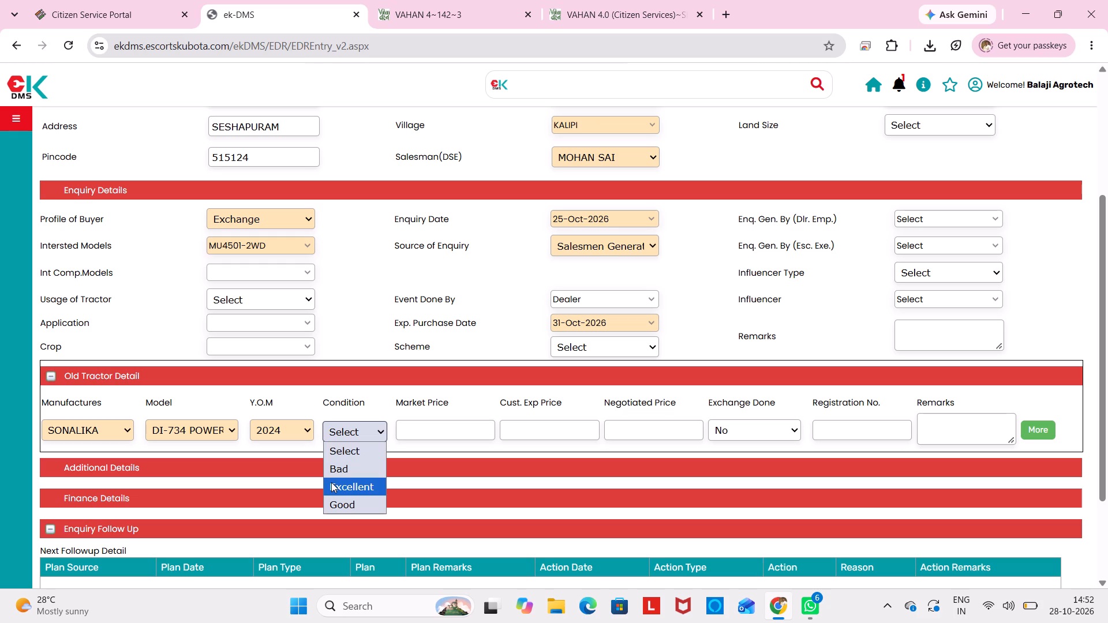
pyautogui.click(478, 426)
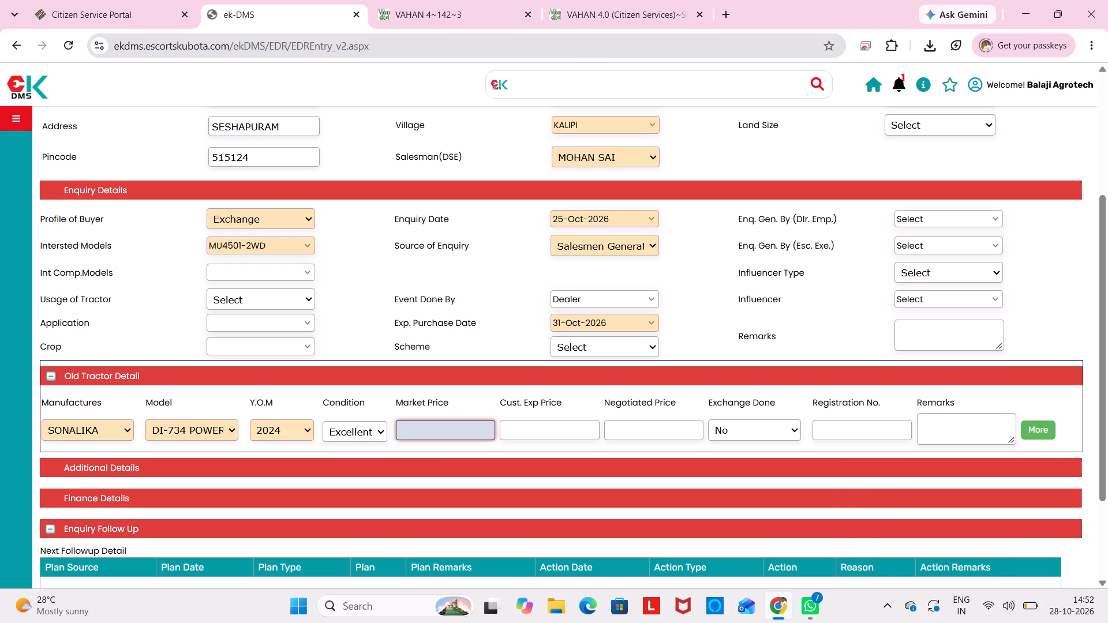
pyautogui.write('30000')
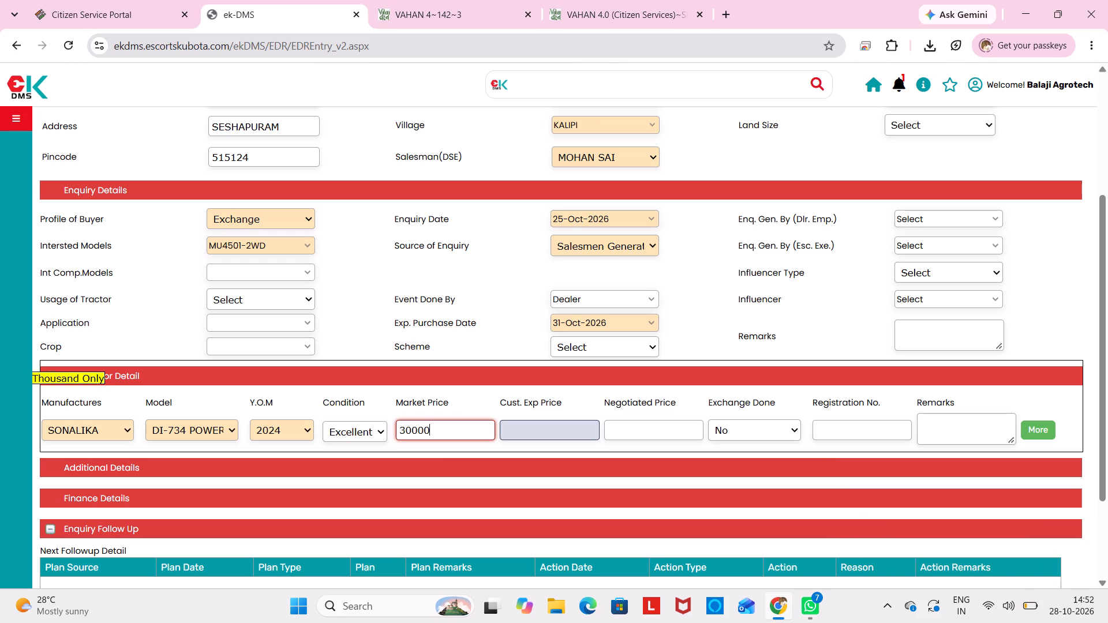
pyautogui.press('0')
pyautogui.click(553, 427)
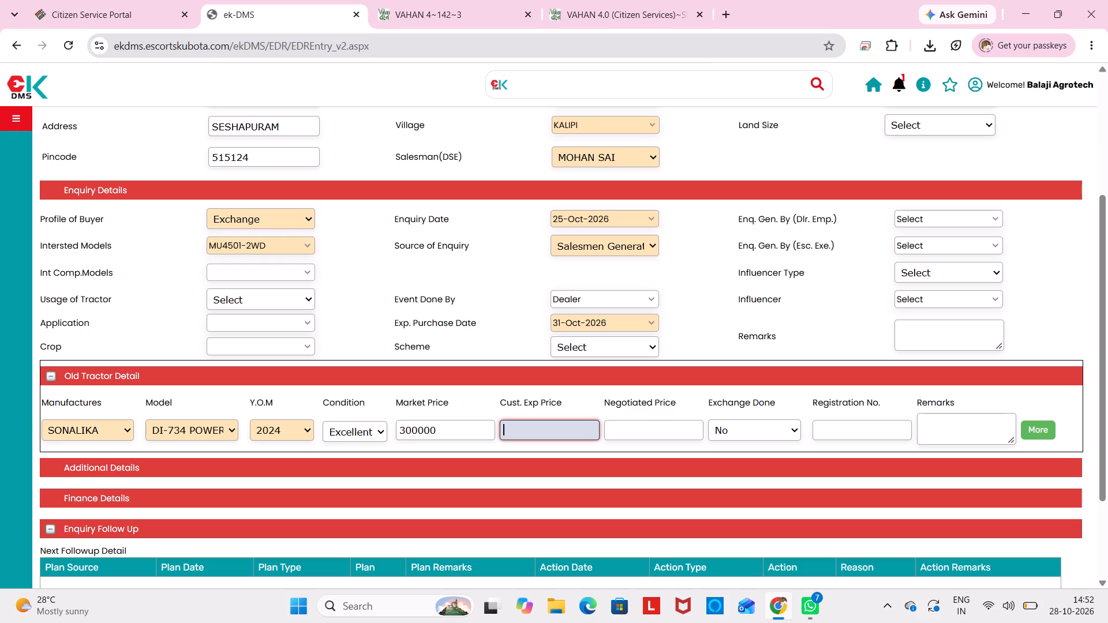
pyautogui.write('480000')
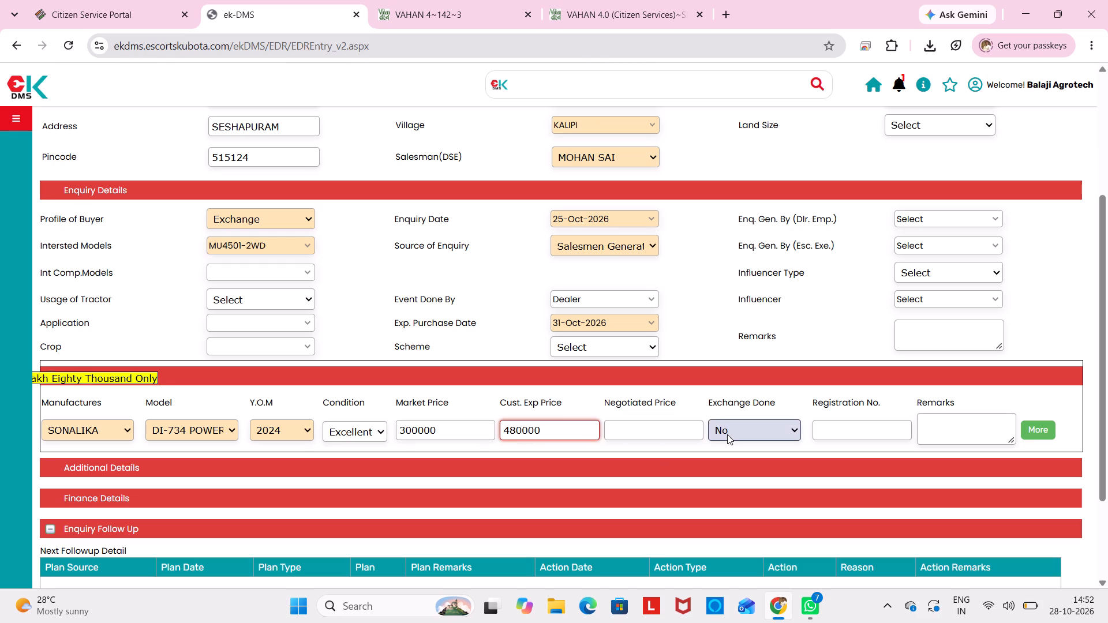
pyautogui.click(727, 434)
pyautogui.click(729, 451)
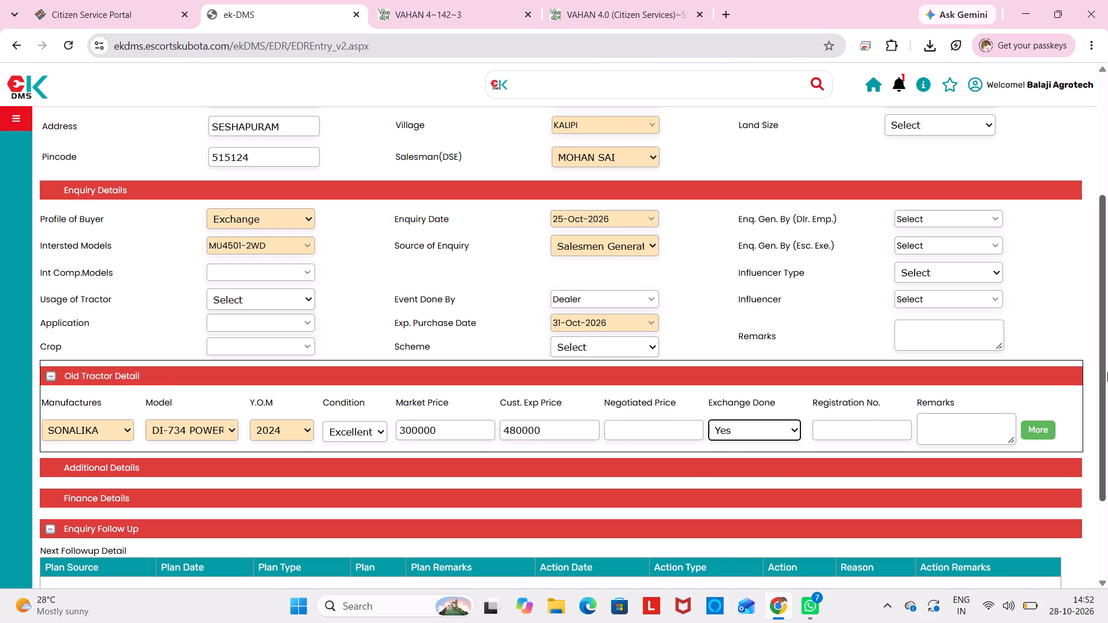
pyautogui.click(1041, 427)
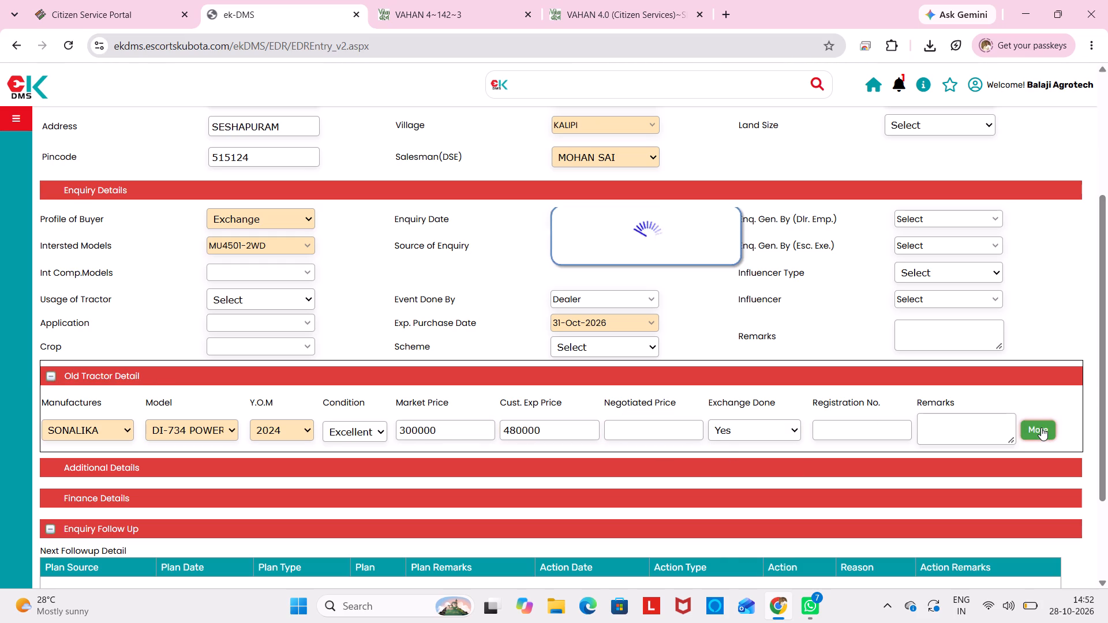
# Set the enquiry follow-up date to 31-Oct-2026 and plan type to Visit, and open the action plan choices.
pyautogui.scroll(-8, 810, 380)
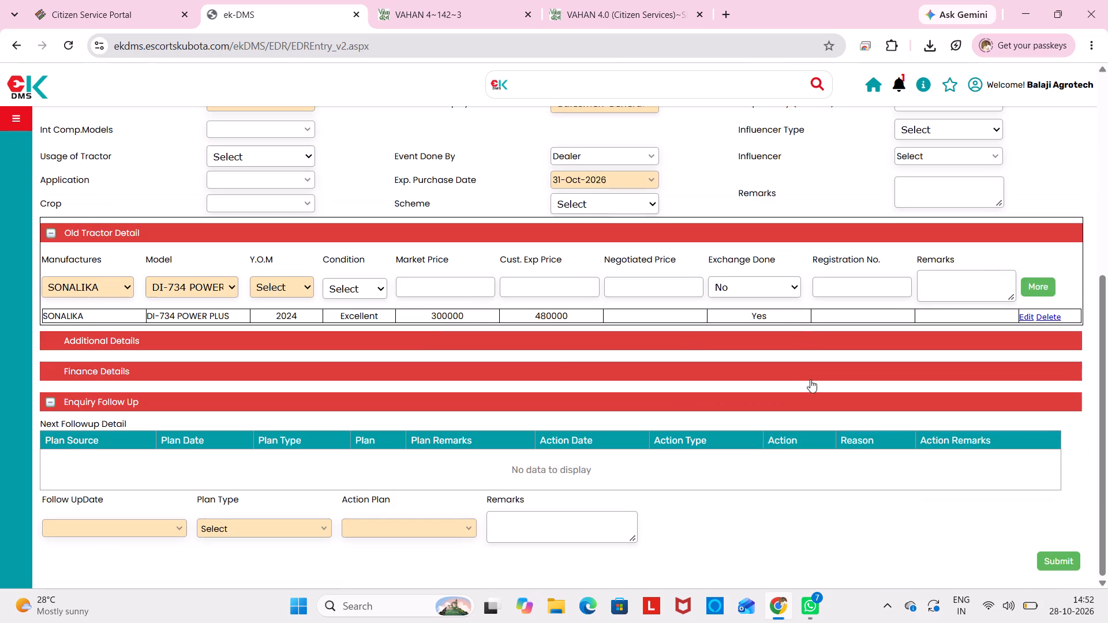
pyautogui.click(181, 534)
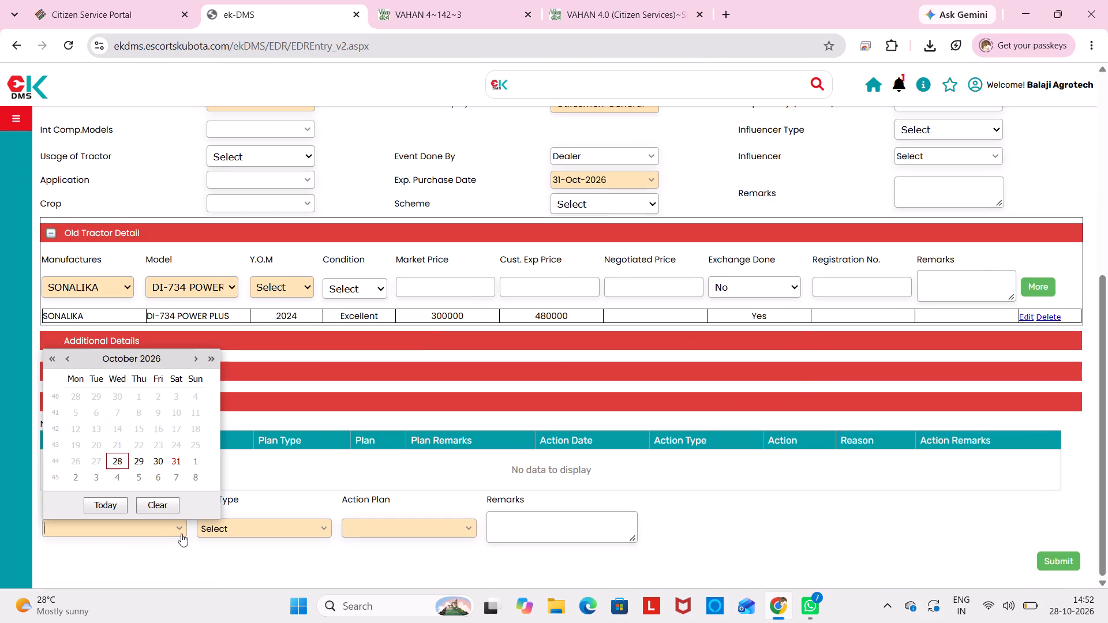
pyautogui.click(172, 457)
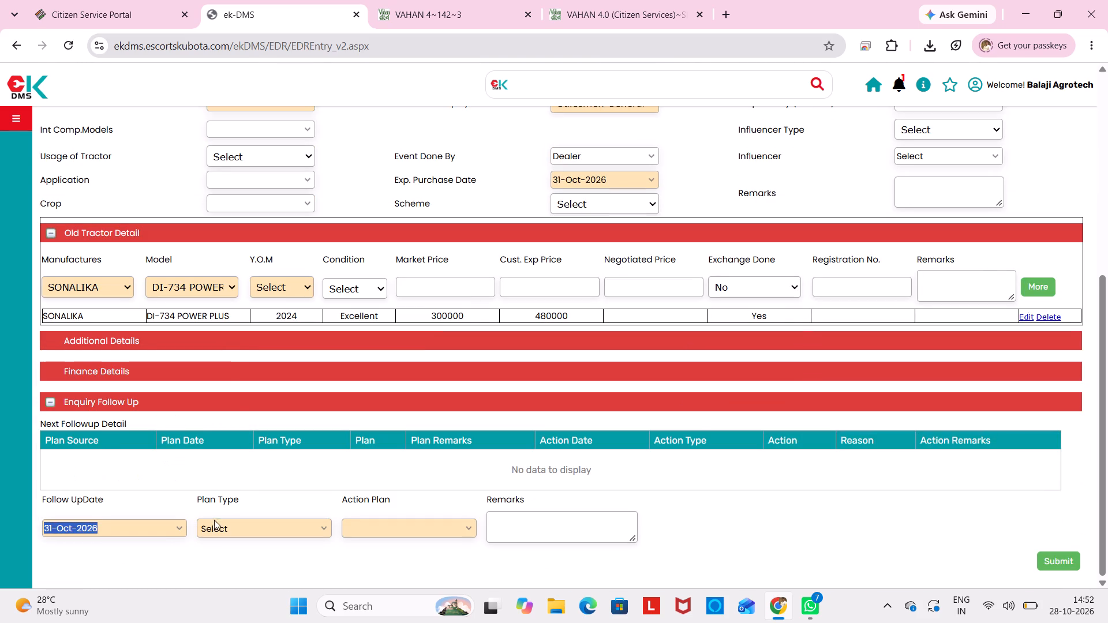
pyautogui.click(225, 529)
pyautogui.press('Down')
pyautogui.press('Down')
pyautogui.press('Return')
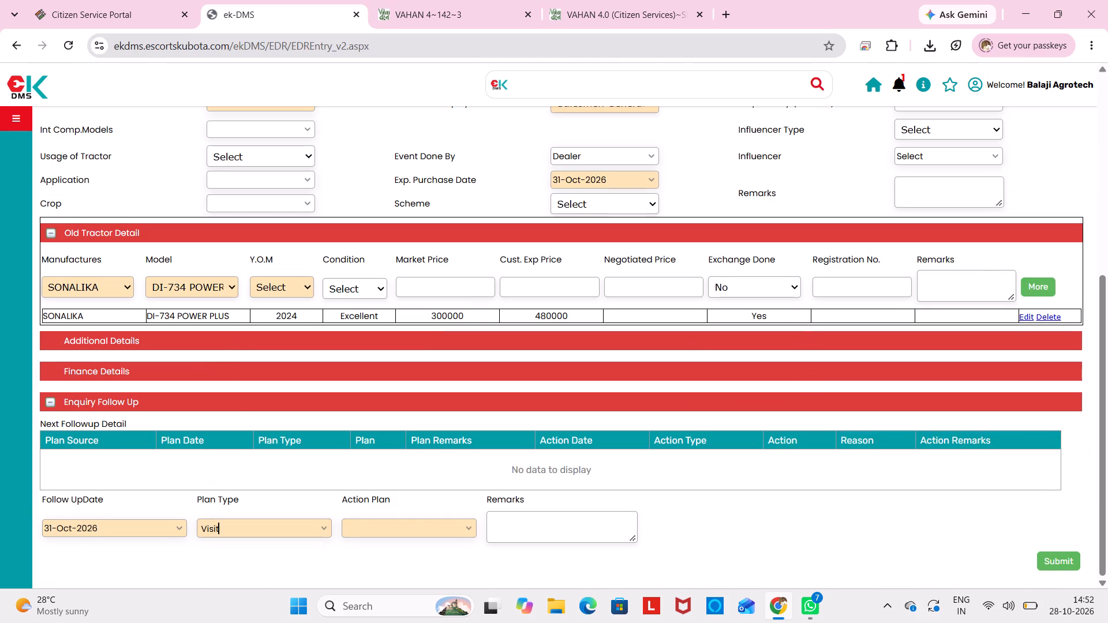
pyautogui.click(369, 527)
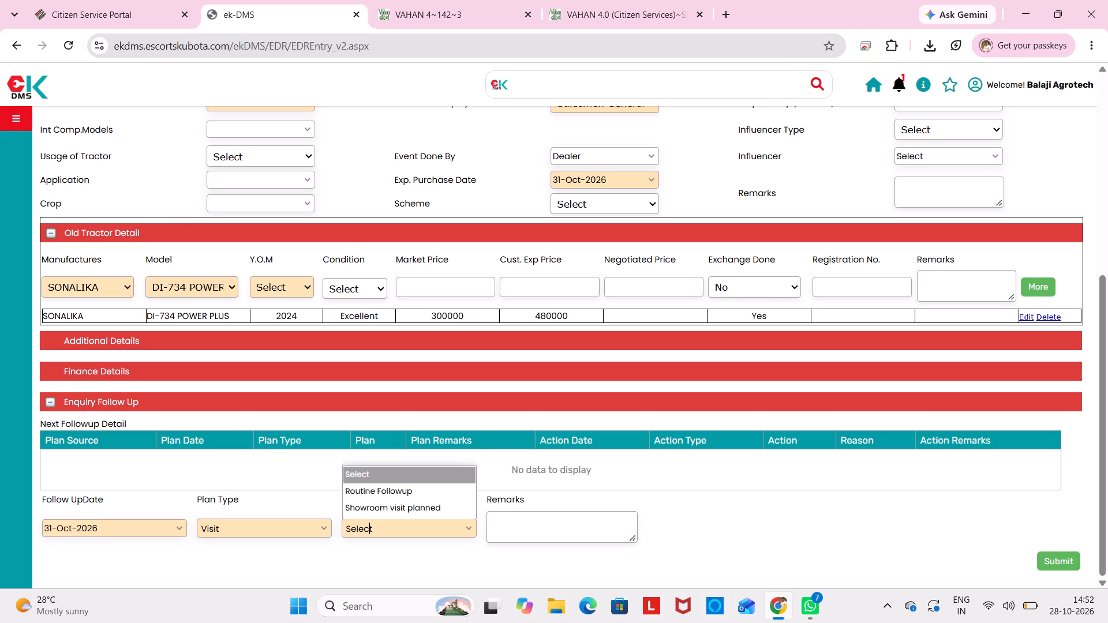
# Set the follow-up action plan to Showroom visit planned and submit the tractor exchange enquiry.
pyautogui.press('Down')
pyautogui.press('Down')
pyautogui.press('Return')
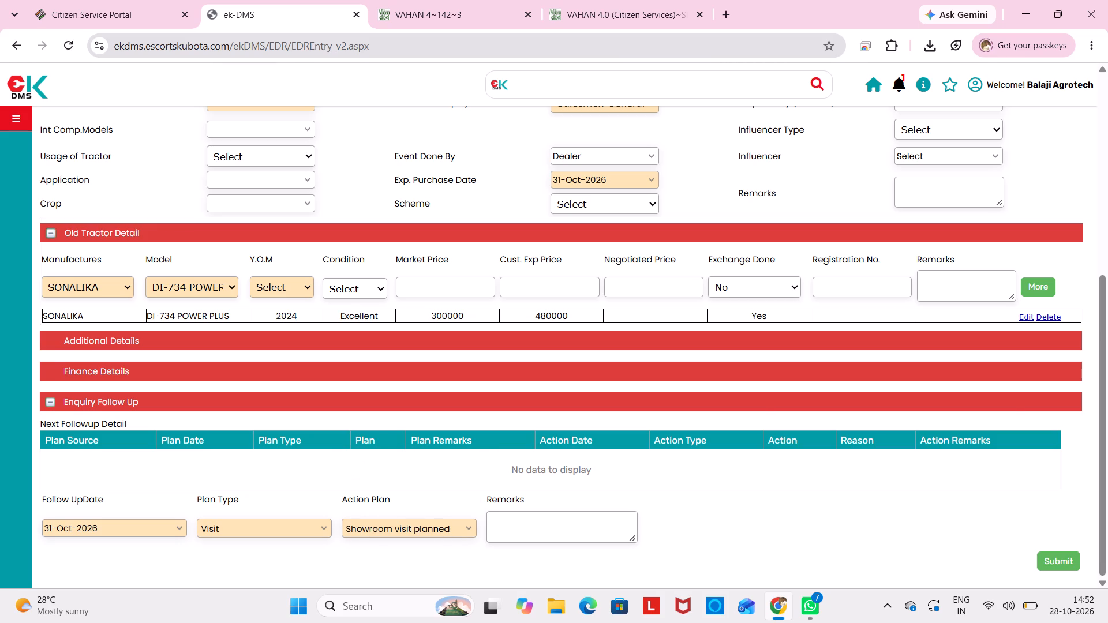
pyautogui.click(1051, 557)
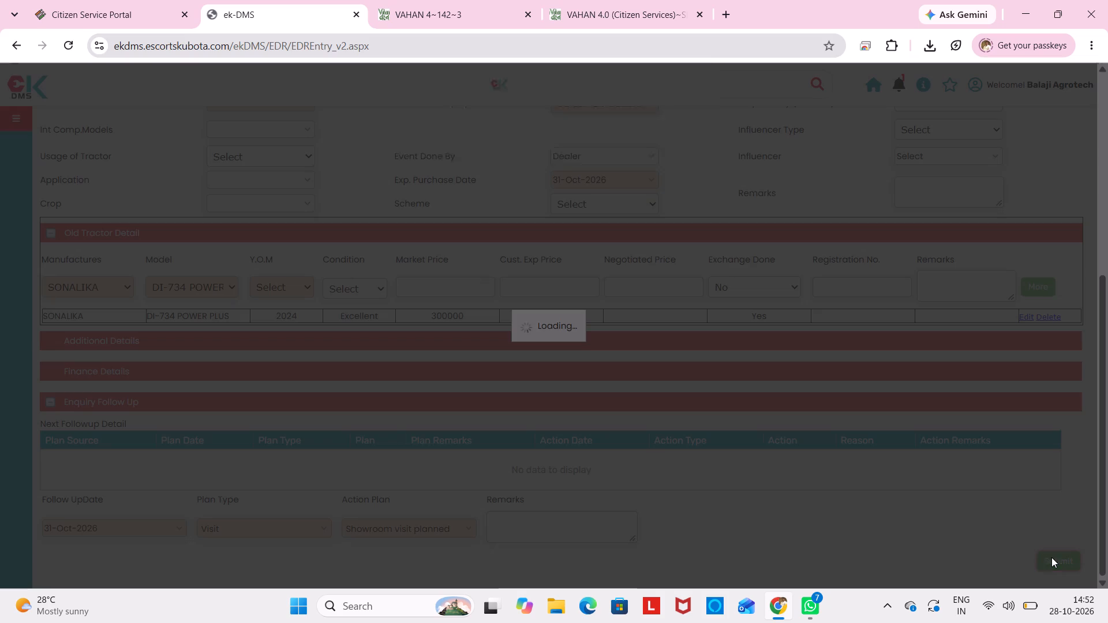
pyautogui.click(679, 126)
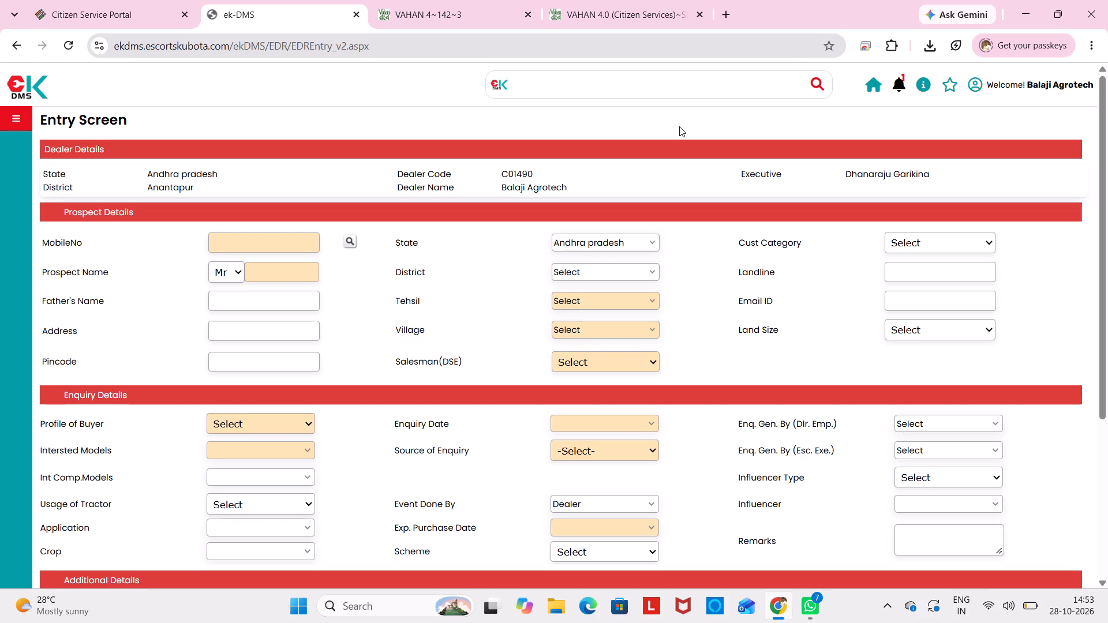
# Close the Citizen Service Portal page.
pyautogui.click(180, 18)
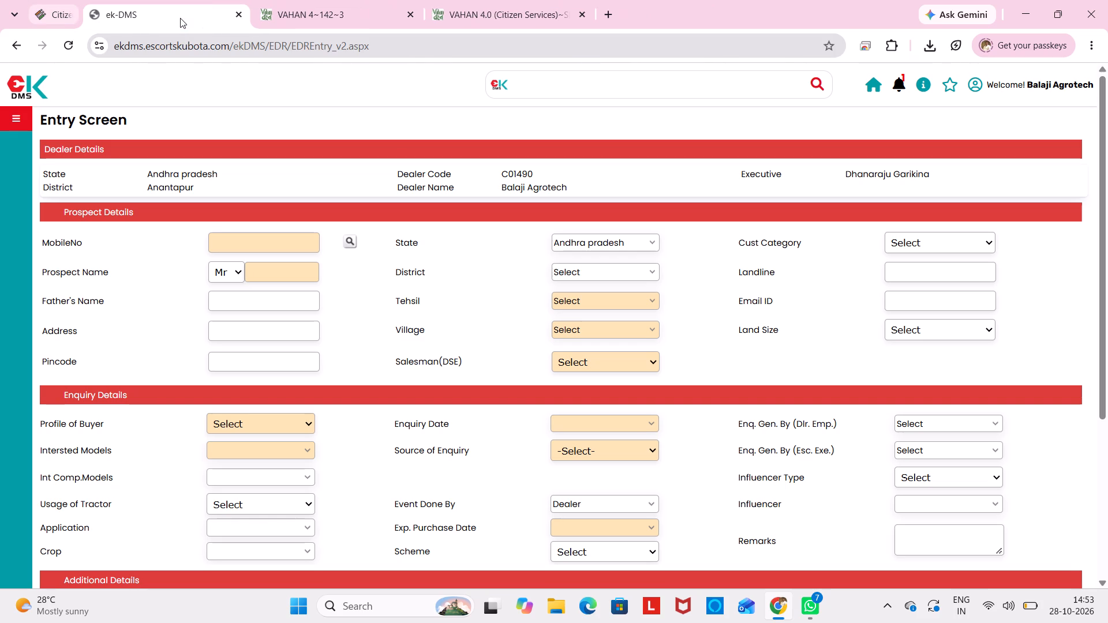
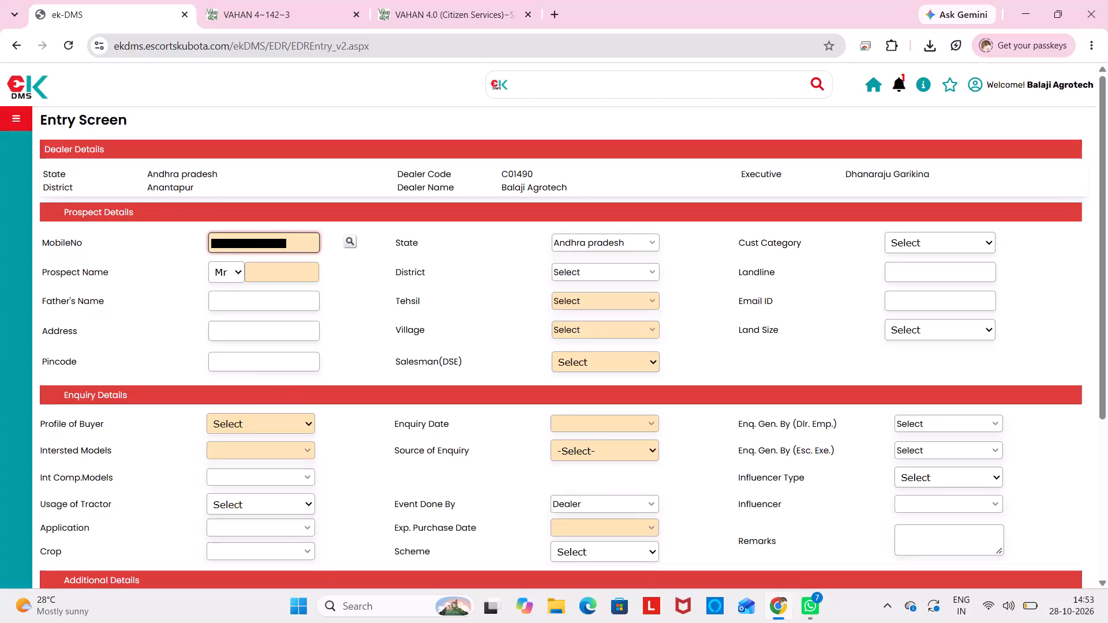
# Remove the three extra leading characters from the prospect's mobile number and move on to the prospect name field.
pyautogui.click(225, 238)
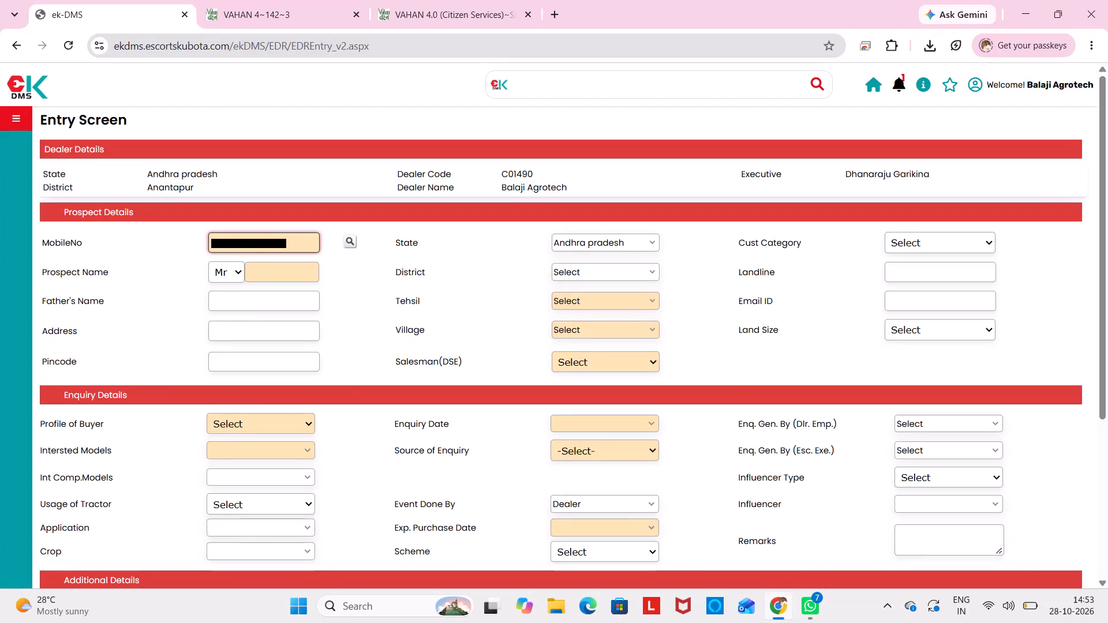
pyautogui.press('BackSpace')
pyautogui.press('BackSpace')
pyautogui.press('BackSpace')
pyautogui.click(301, 266)
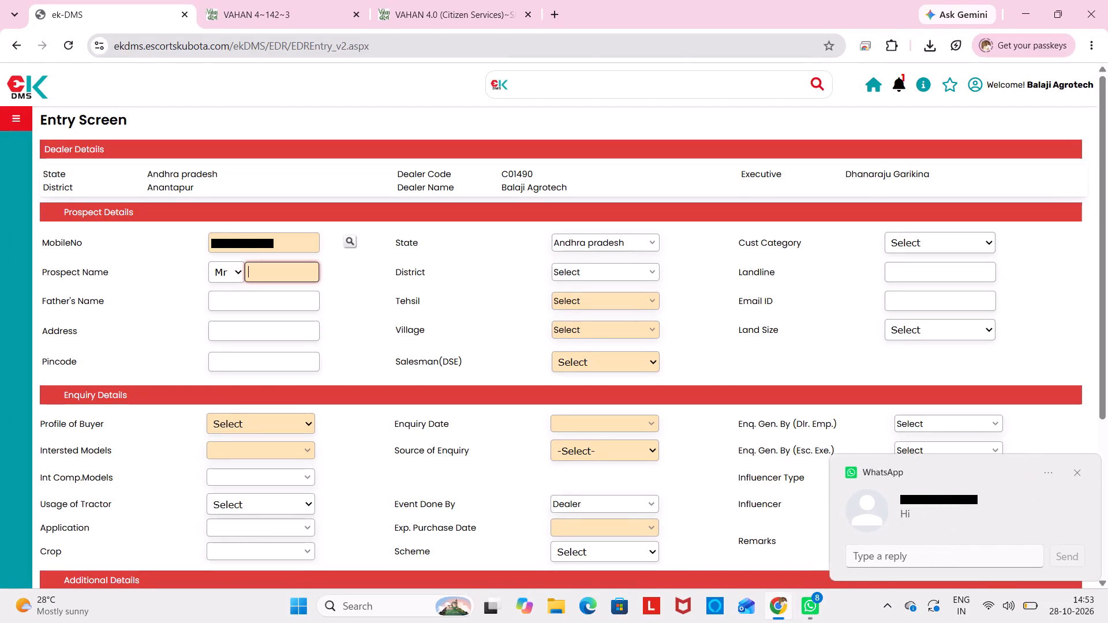
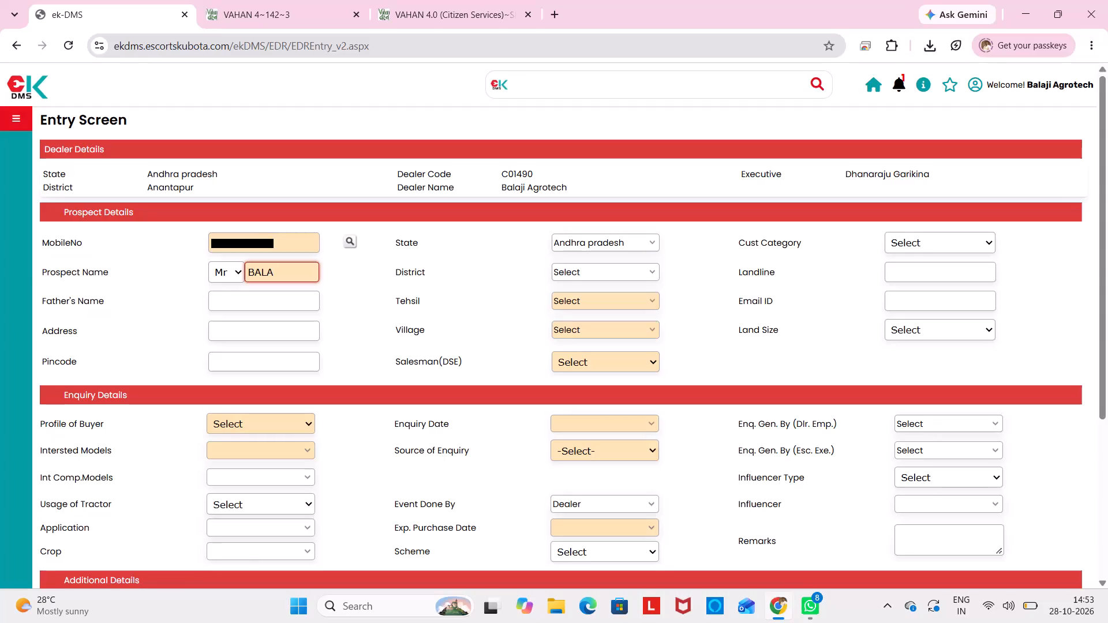
# Finish entering the prospect's name in the prospect details.
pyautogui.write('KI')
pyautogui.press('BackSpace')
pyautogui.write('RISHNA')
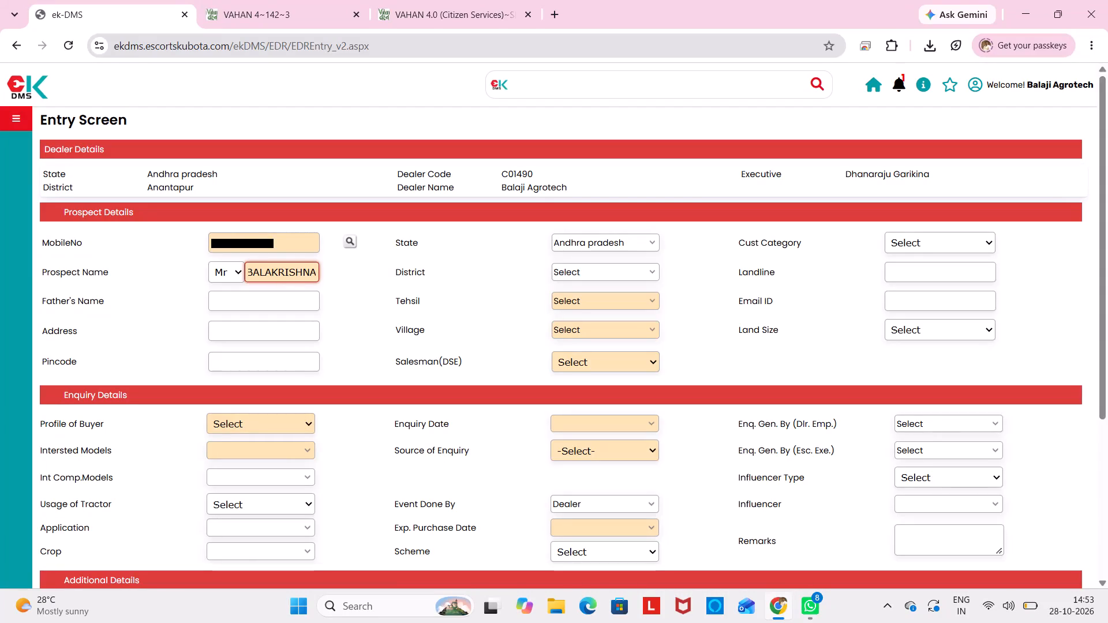
# Clear the placeholder text from the prospect's District field to look up a district.
pyautogui.click(591, 273)
pyautogui.press('BackSpace')
pyautogui.press('BackSpace')
pyautogui.press('BackSpace')
pyautogui.press('BackSpace')
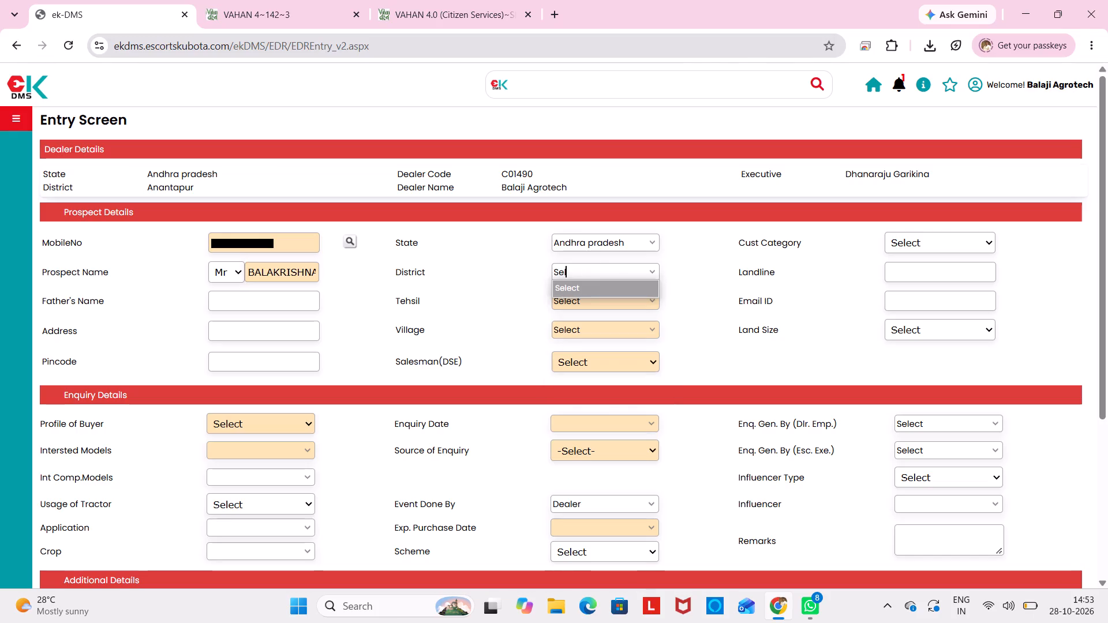
# Set the prospect's district to SRI SATYA SAI and tehsil to Tanakal.
pyautogui.press('BackSpace')
pyautogui.write('RI')
pyautogui.press('Return')
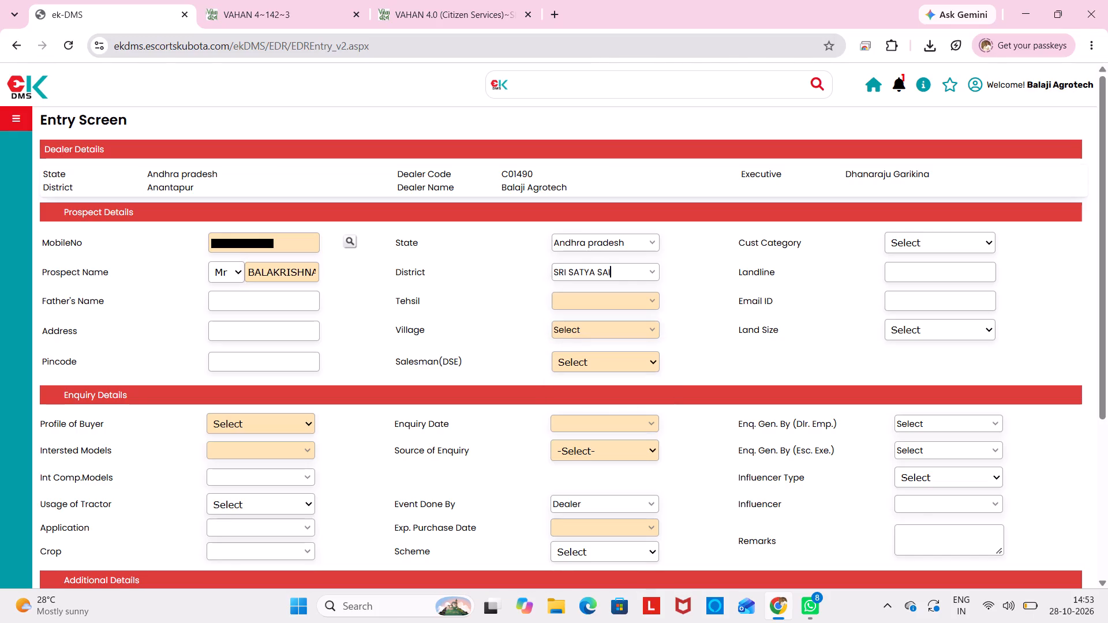
pyautogui.click(600, 302)
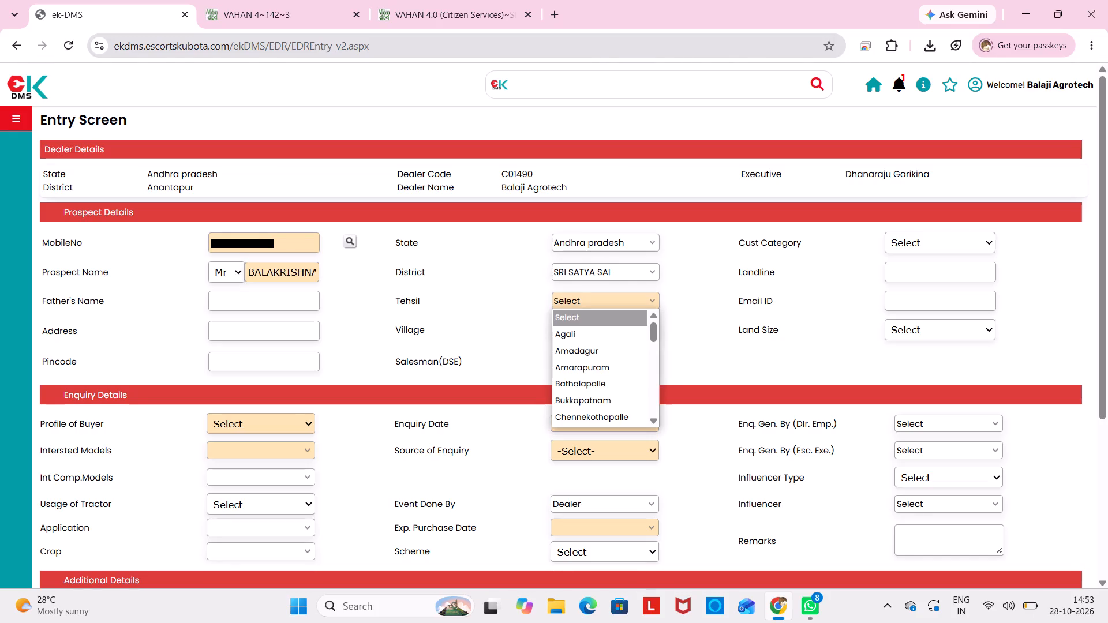
pyautogui.press('BackSpace')
pyautogui.press('BackSpace')
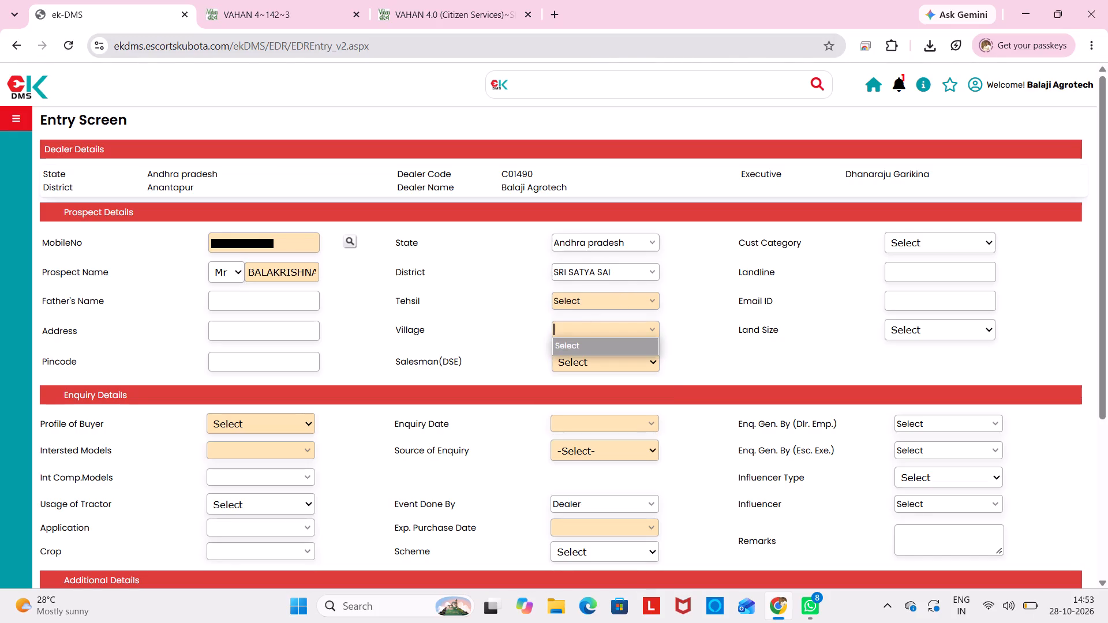
pyautogui.click(622, 300)
pyautogui.press('BackSpace')
pyautogui.press('BackSpace')
pyautogui.press('BackSpace')
pyautogui.press('BackSpace')
pyautogui.press('BackSpace')
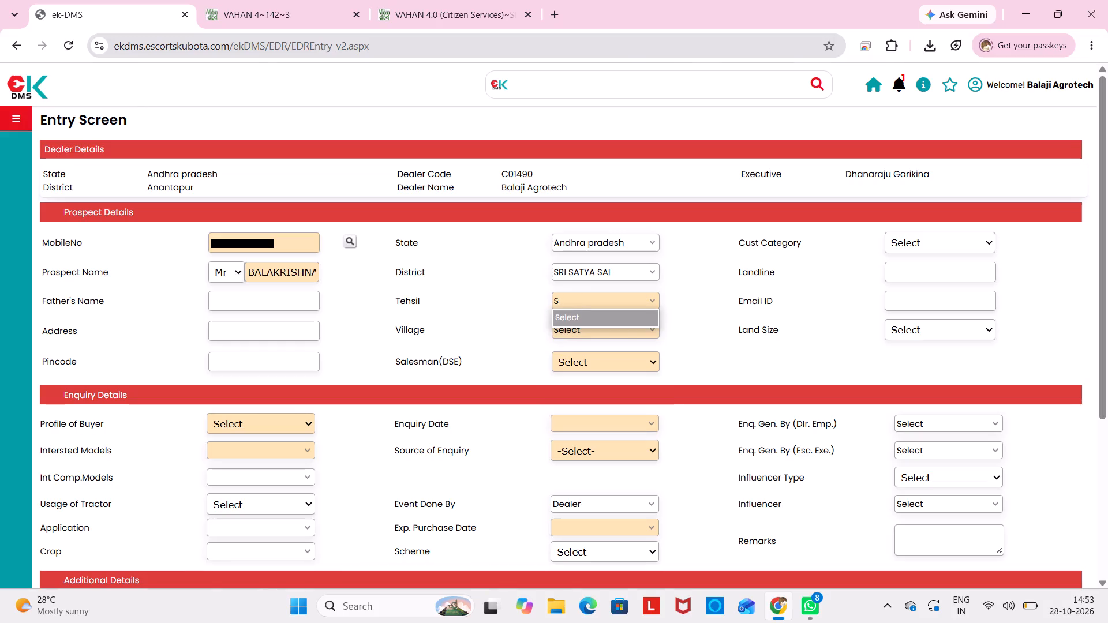
pyautogui.press('BackSpace')
pyautogui.write('TANA')
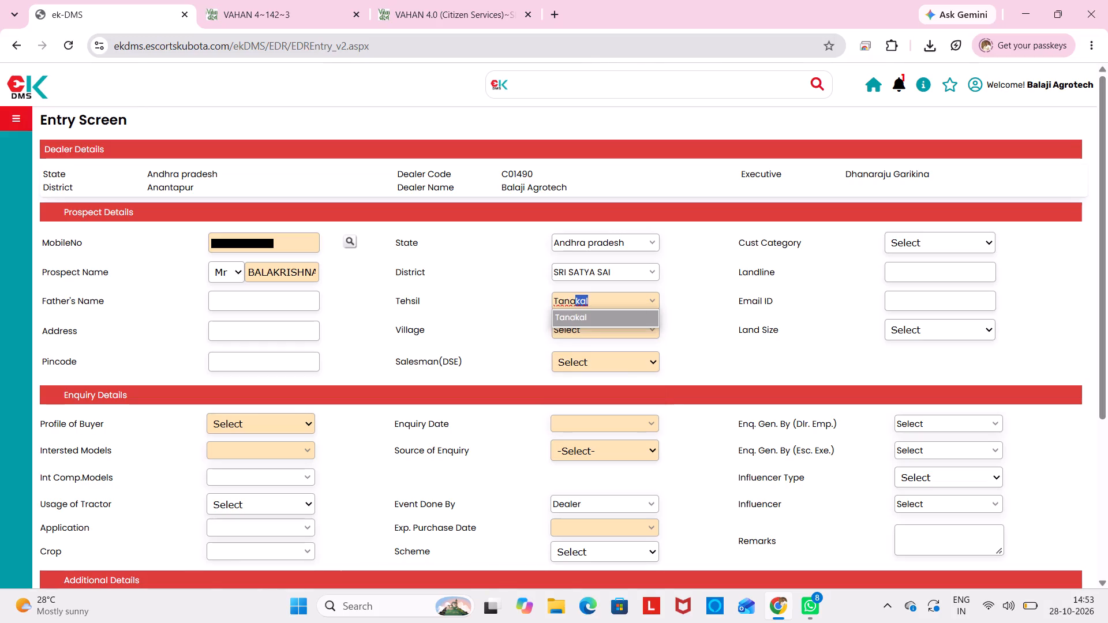
pyautogui.press('Return')
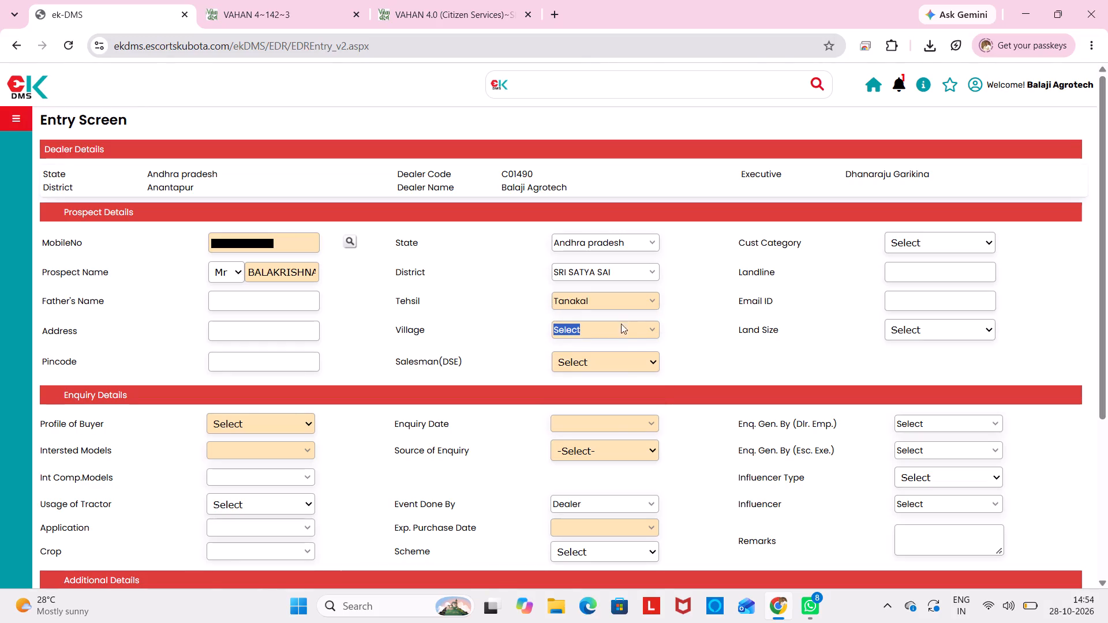
# Set the prospect's village to TANAKAL and assign the responsible salesman (DSE).
pyautogui.click(617, 326)
pyautogui.press('BackSpace')
pyautogui.press('BackSpace')
pyautogui.press('BackSpace')
pyautogui.press('BackSpace')
pyautogui.press('BackSpace')
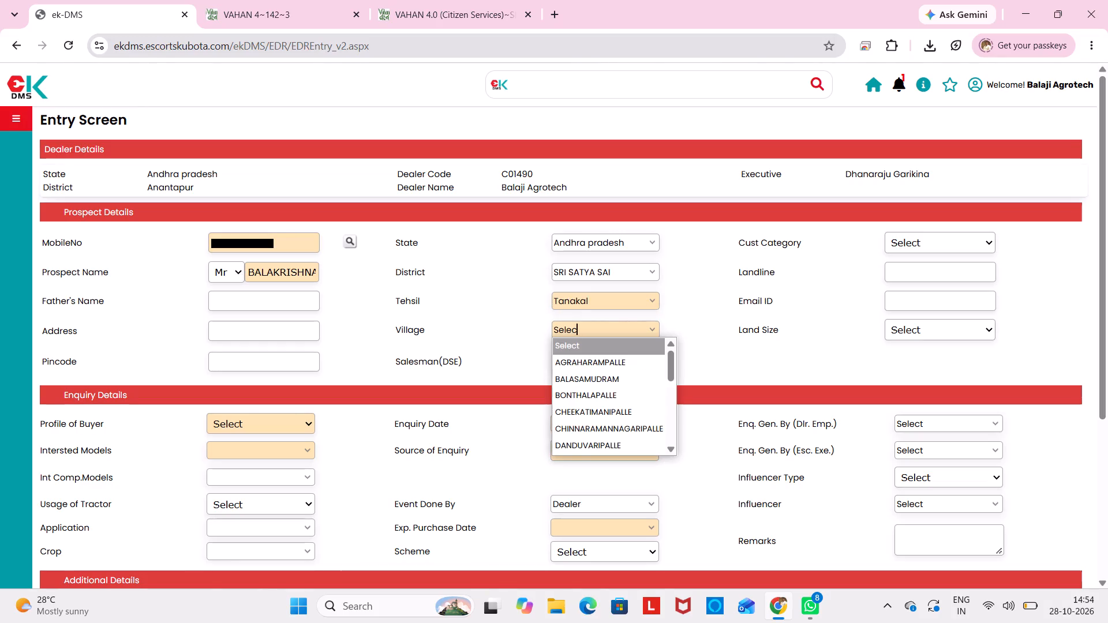
pyautogui.press('BackSpace')
pyautogui.write('TANA')
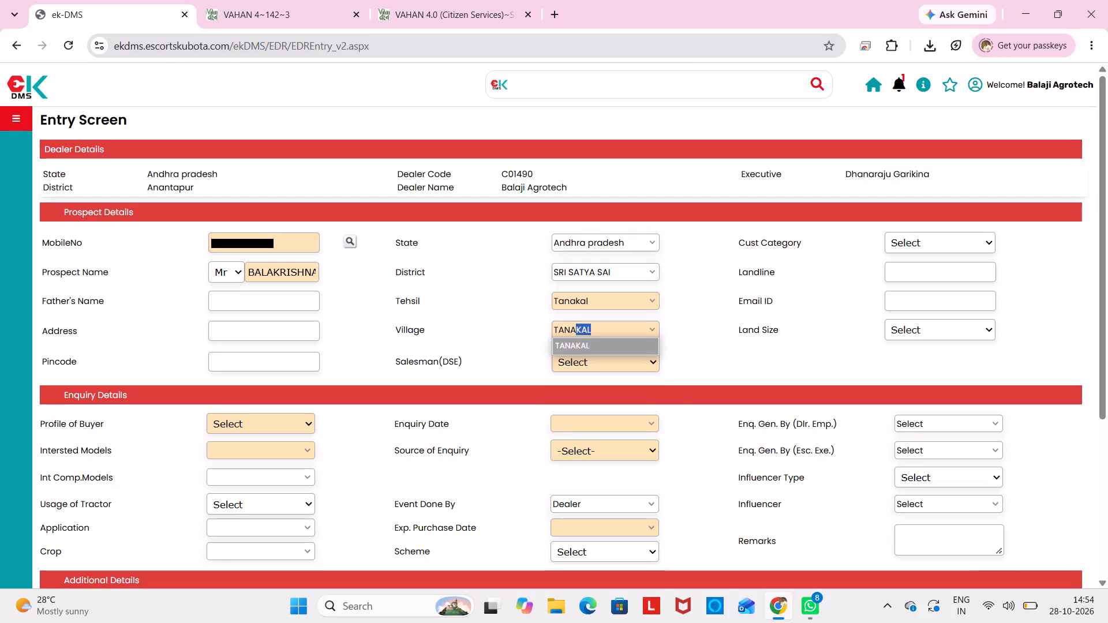
pyautogui.press('Return')
pyautogui.click(640, 364)
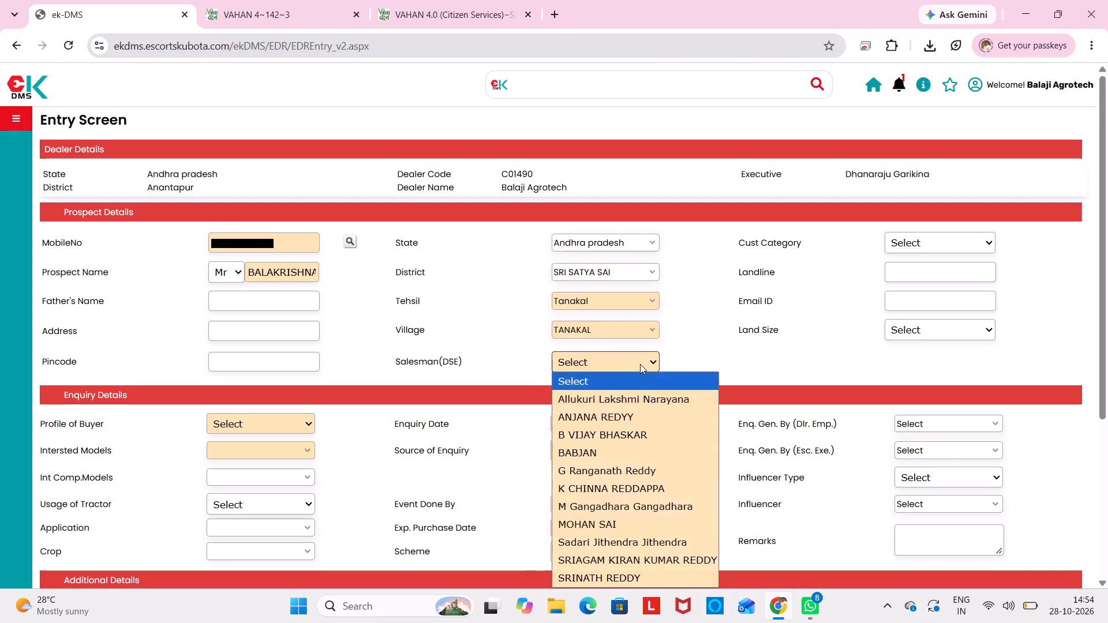
pyautogui.press('m')
pyautogui.press('Down')
pyautogui.press('Return')
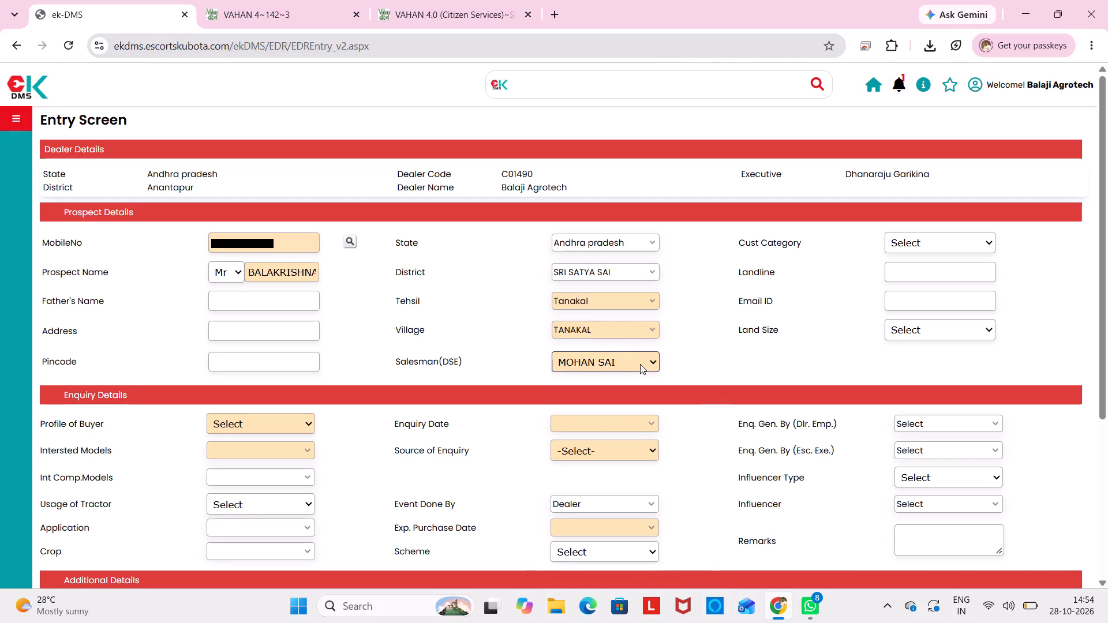
# In the enquiry details, set the profile of buyer to New and the interested model to B2741-4WD.
pyautogui.click(295, 423)
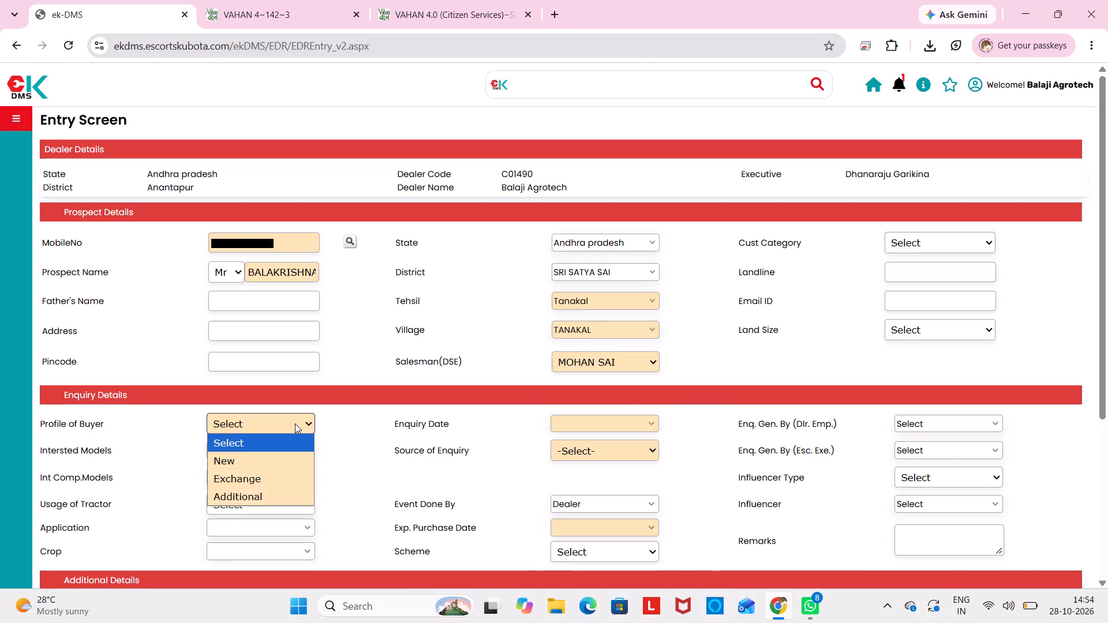
pyautogui.press('Down')
pyautogui.press('Return')
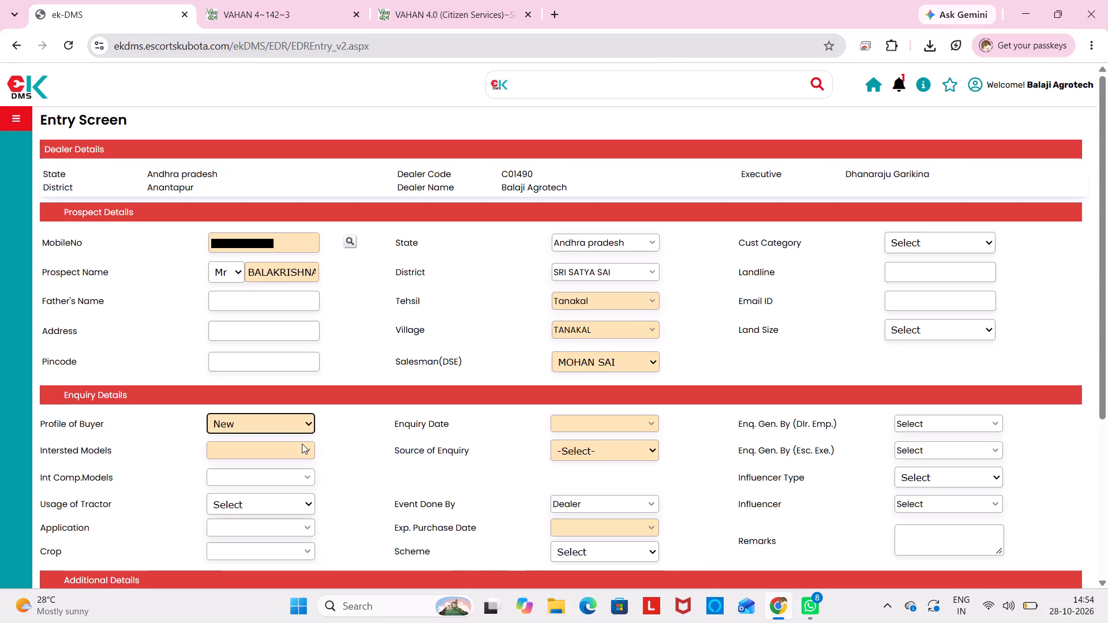
pyautogui.click(302, 444)
pyautogui.click(305, 450)
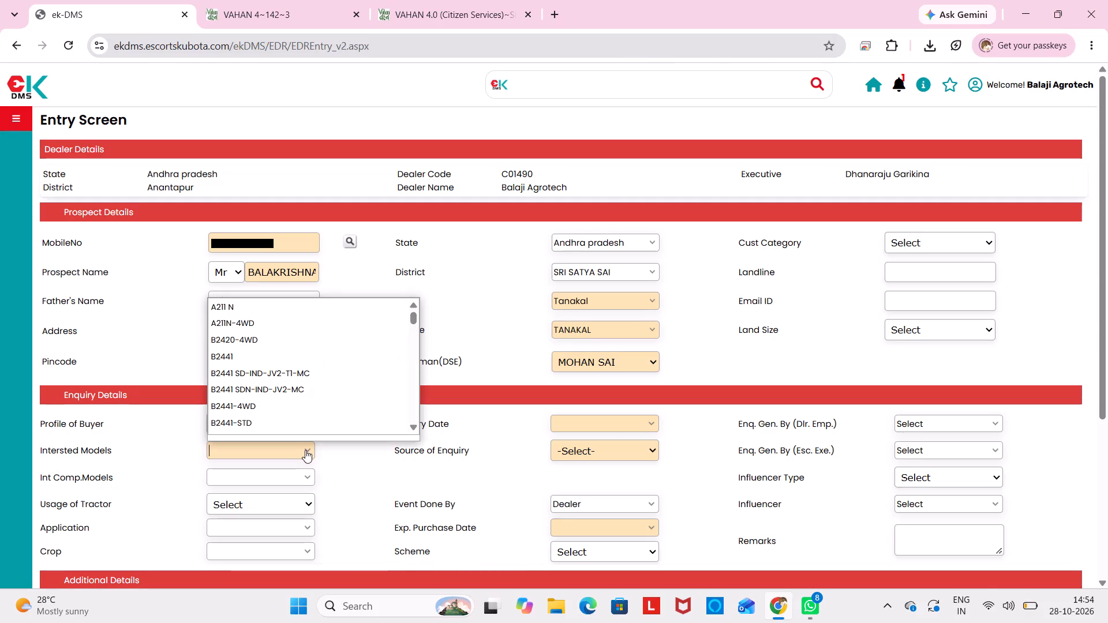
pyautogui.write('2741')
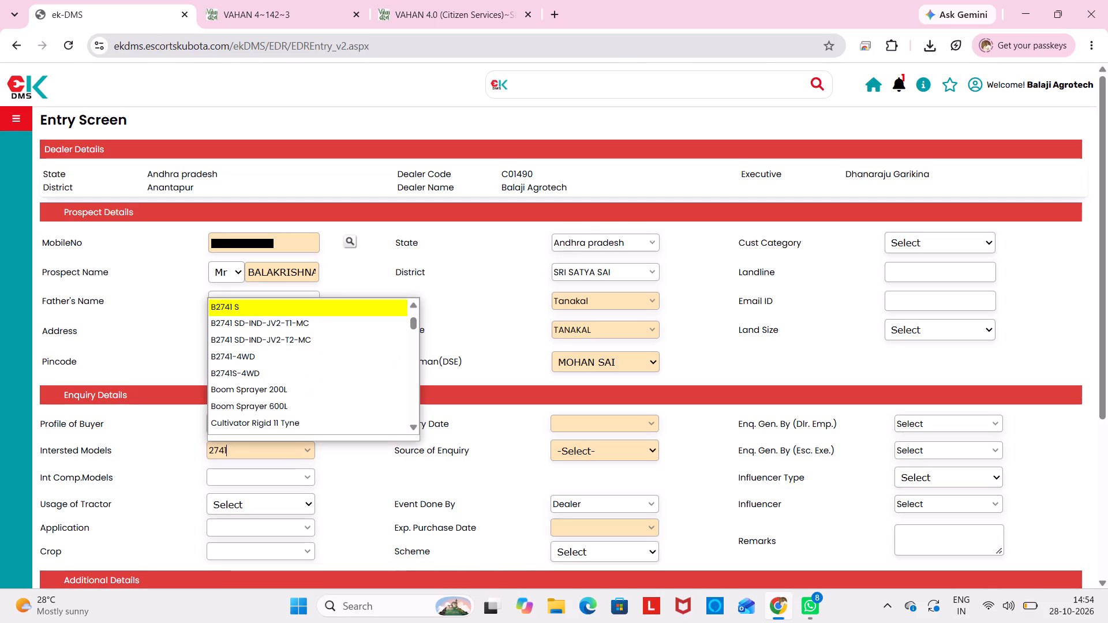
pyautogui.press('Down')
pyautogui.press('Down')
pyautogui.click(258, 362)
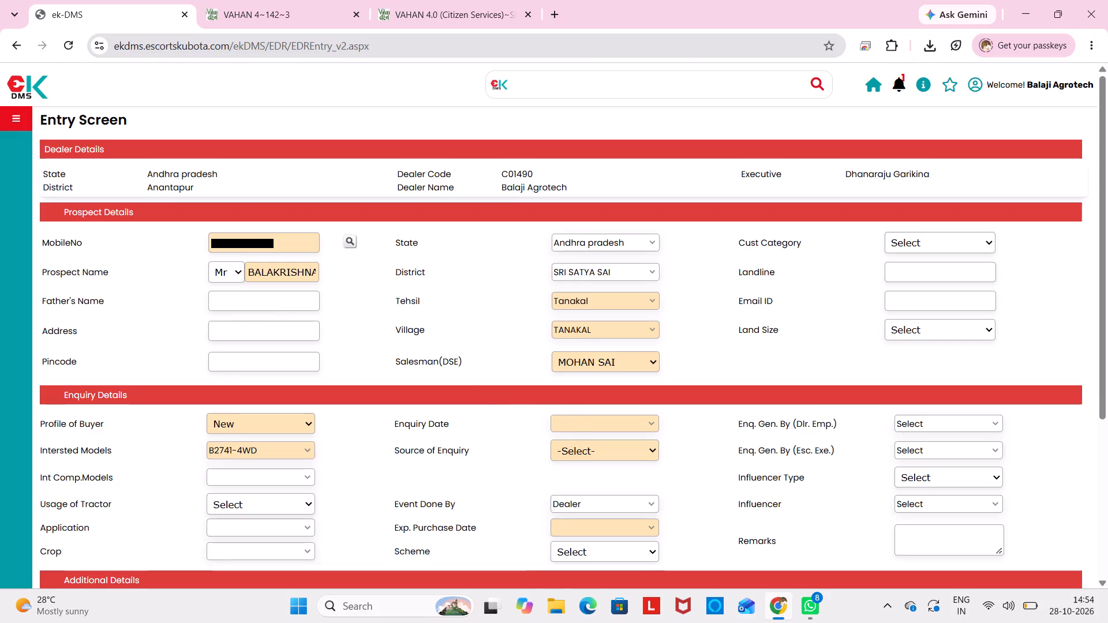
# Set the enquiry date to 25-Oct-2026, source of enquiry to the "Salesmen General…" option, and expected purchase date to 31-Oct-2026.
pyautogui.click(573, 428)
pyautogui.click(649, 426)
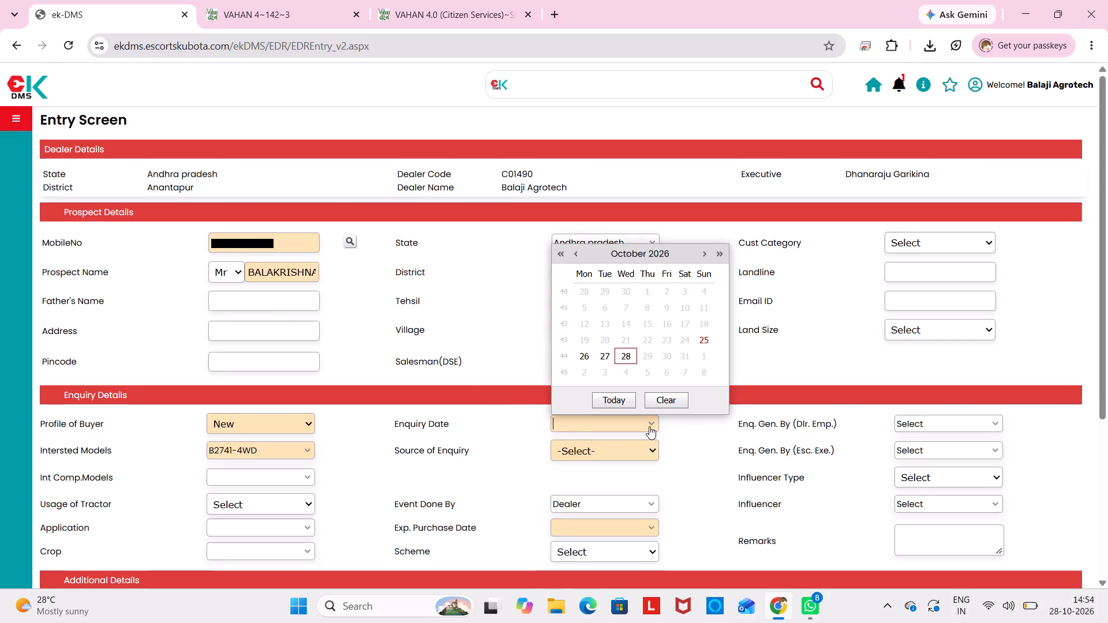
pyautogui.click(699, 344)
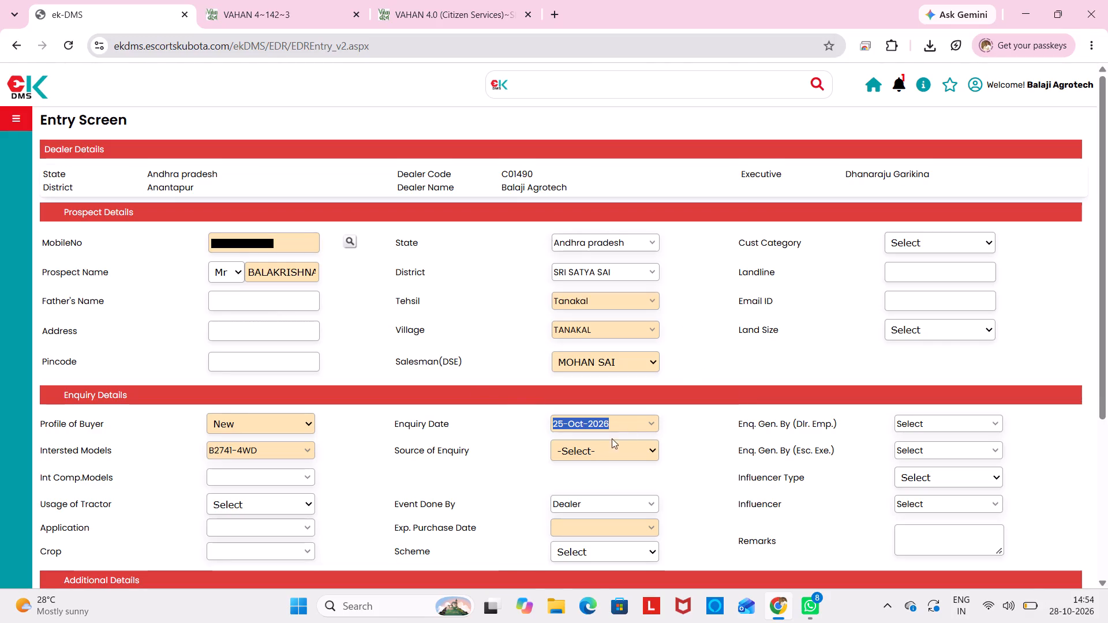
pyautogui.click(609, 452)
pyautogui.press('s')
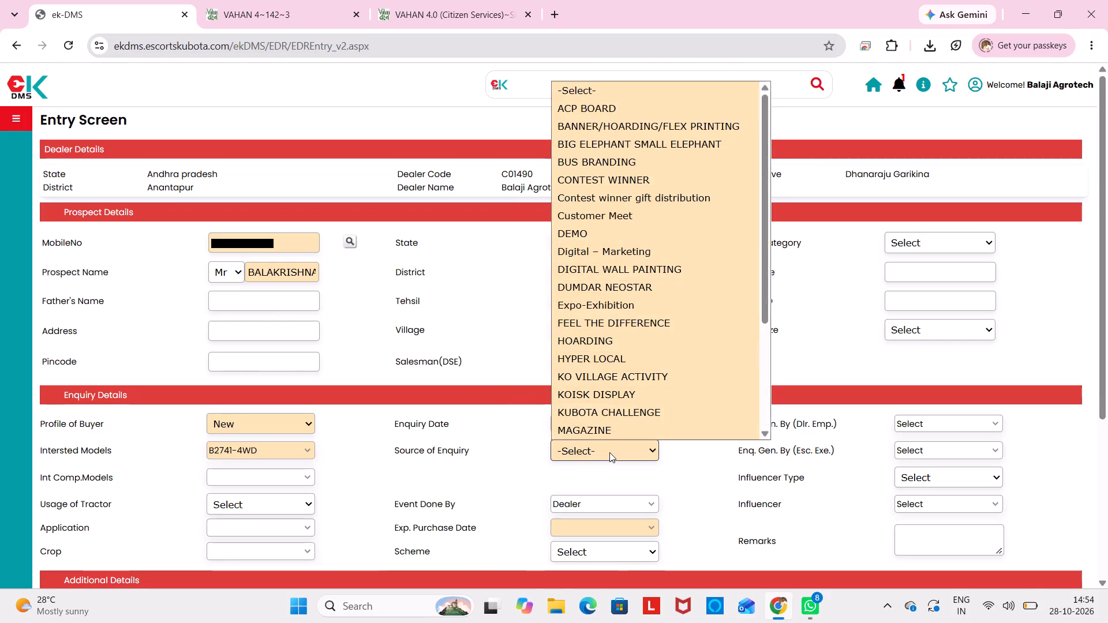
pyautogui.press('Return')
pyautogui.click(648, 526)
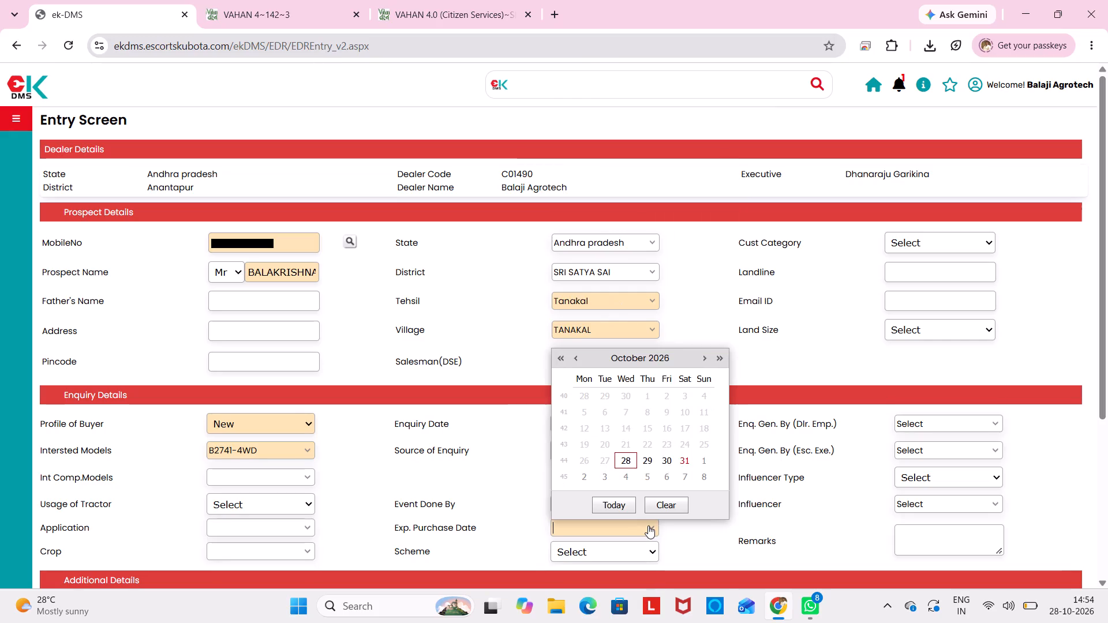
pyautogui.click(682, 457)
# Plan the enquiry follow-up for 29-Oct-2026 with plan type Visit and action plan Routine Followup.
pyautogui.scroll(-5, 682, 457)
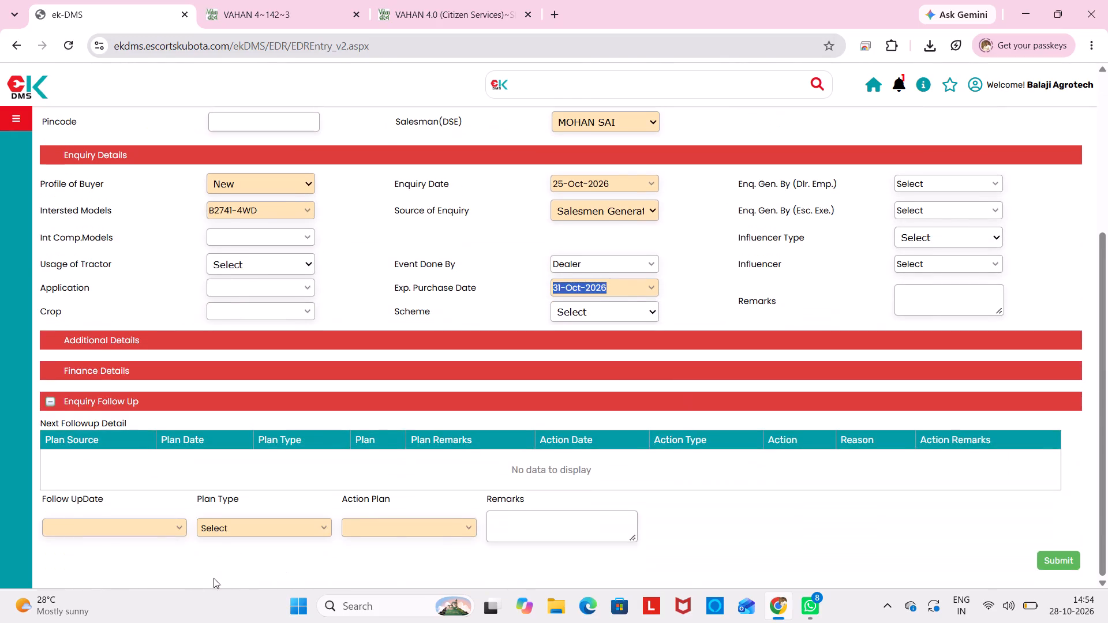
pyautogui.click(184, 526)
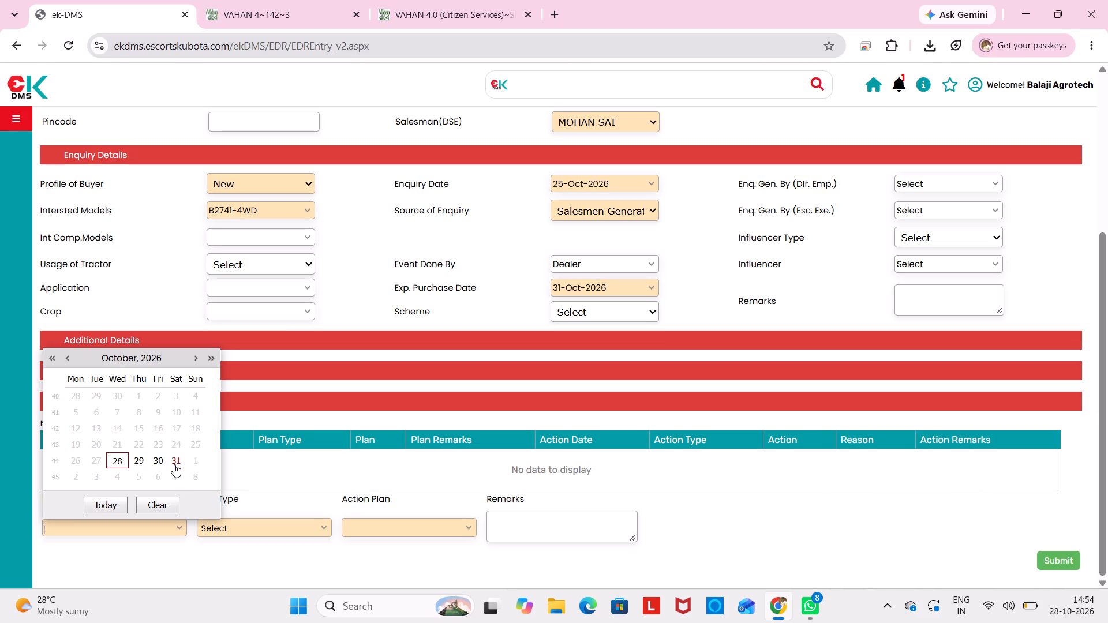
pyautogui.click(144, 459)
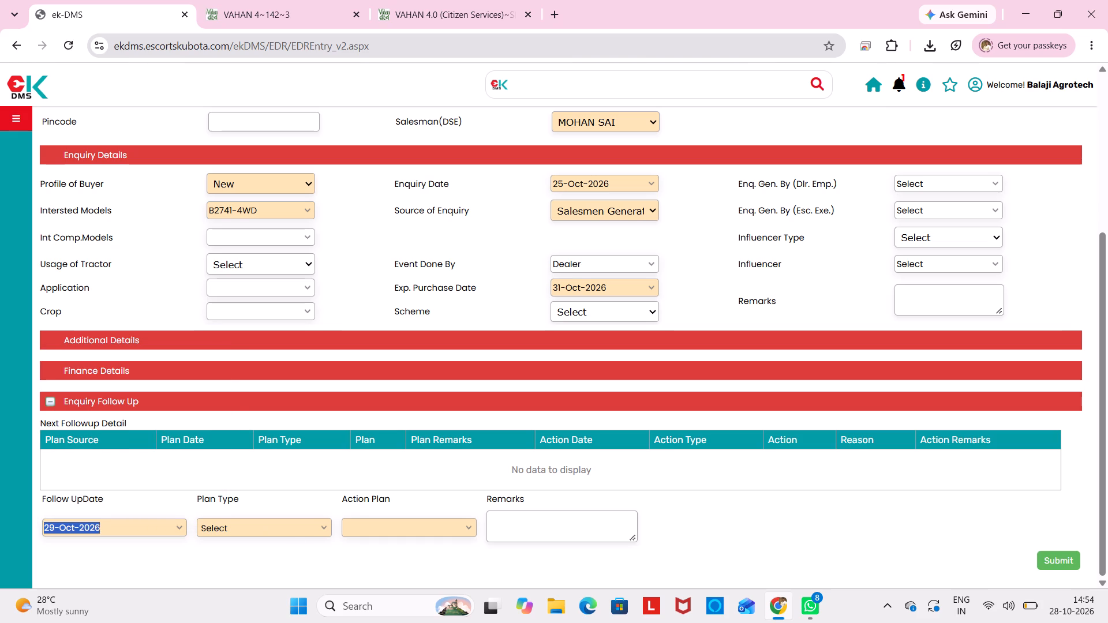
pyautogui.click(291, 530)
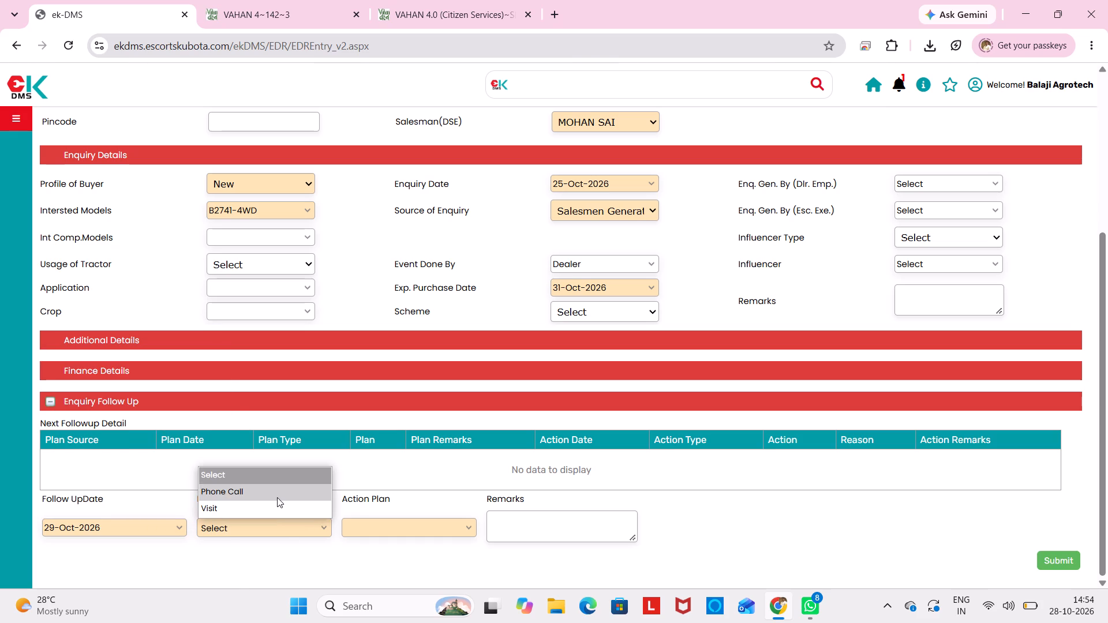
pyautogui.click(280, 506)
pyautogui.click(370, 532)
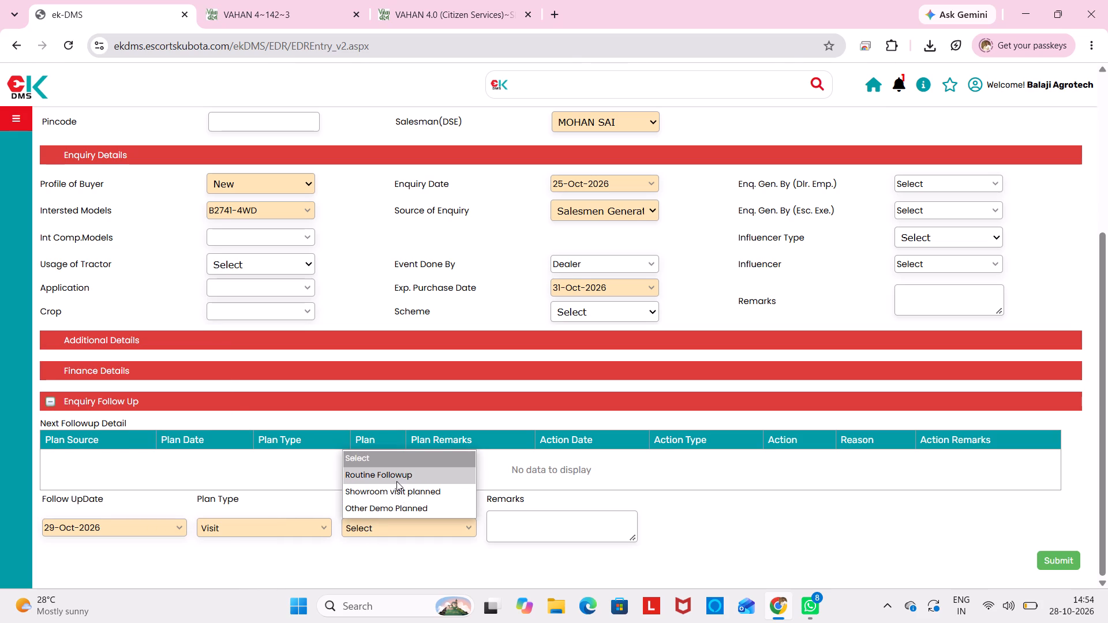
pyautogui.click(395, 479)
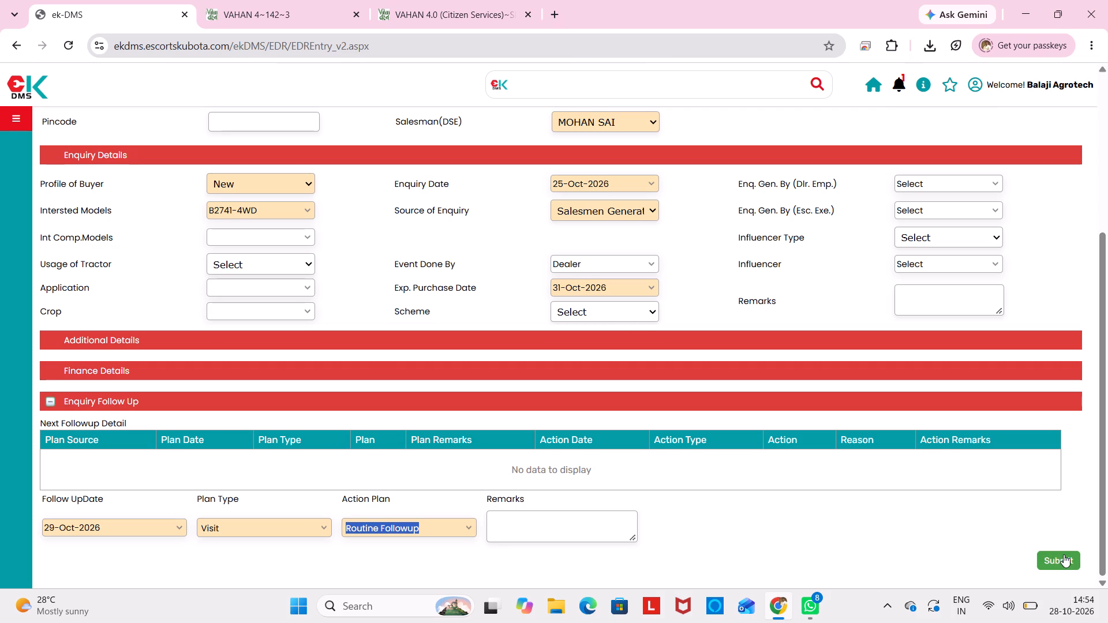
# Submit the completed prospect enquiry and dismiss the save notice.
pyautogui.click(1065, 555)
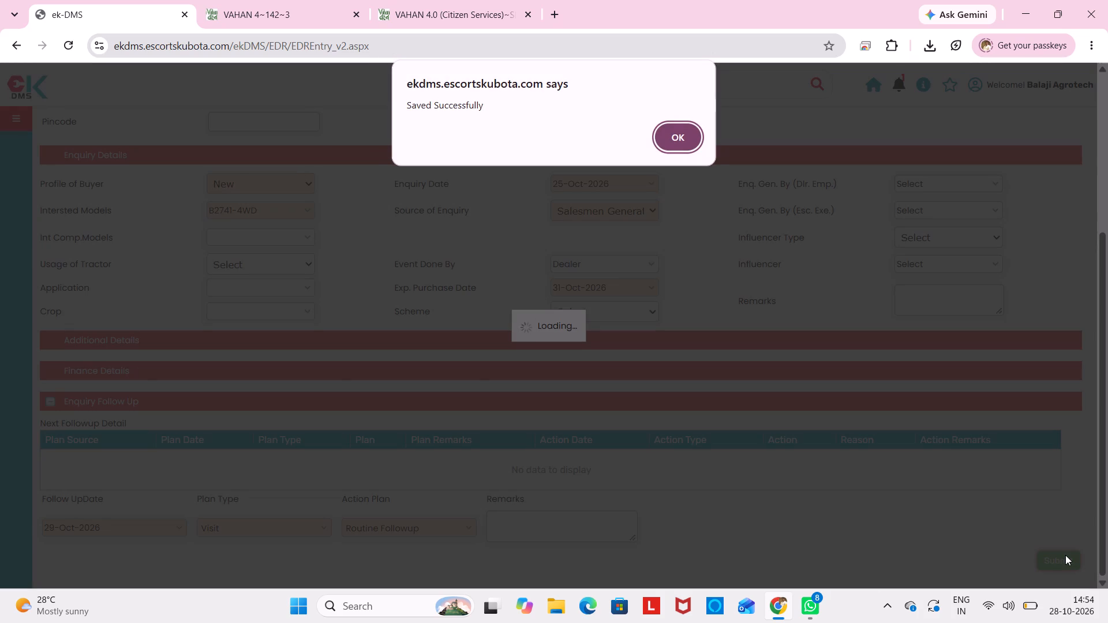
pyautogui.press('Return')
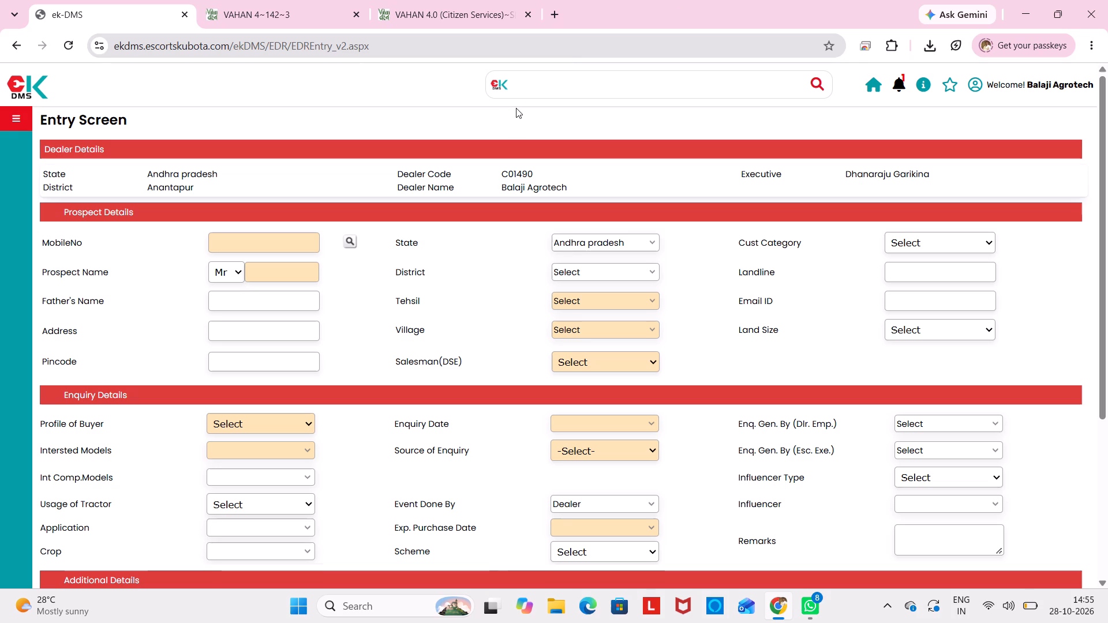
# Close the VAHAN login page and the VAHAN Citizen Services page, keeping the ek-DMS entry form open.
pyautogui.click(289, 0)
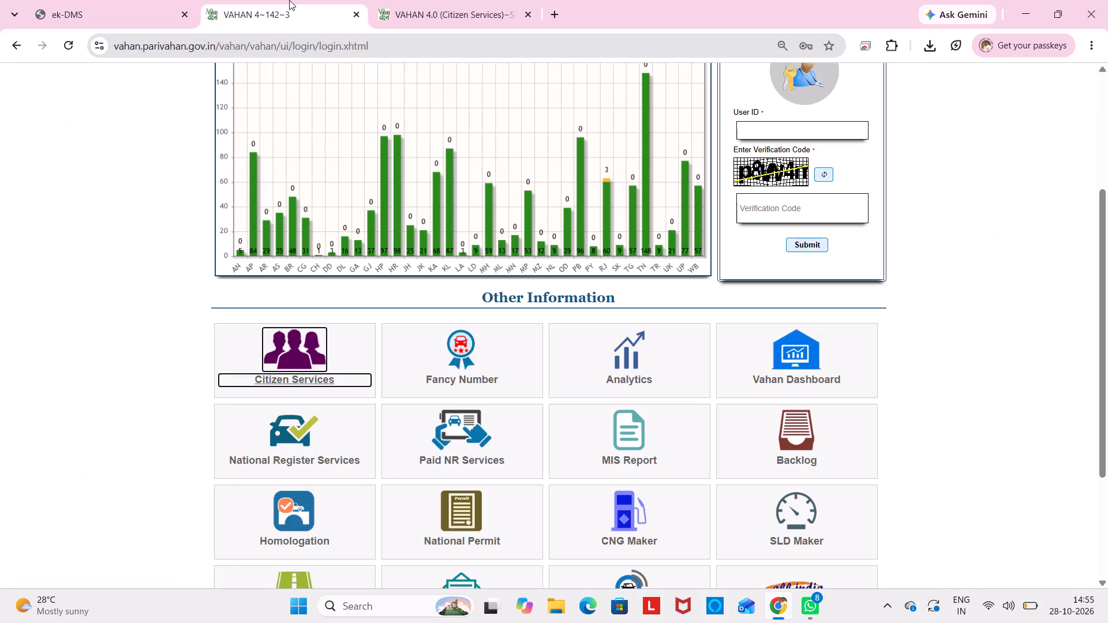
pyautogui.click(359, 8)
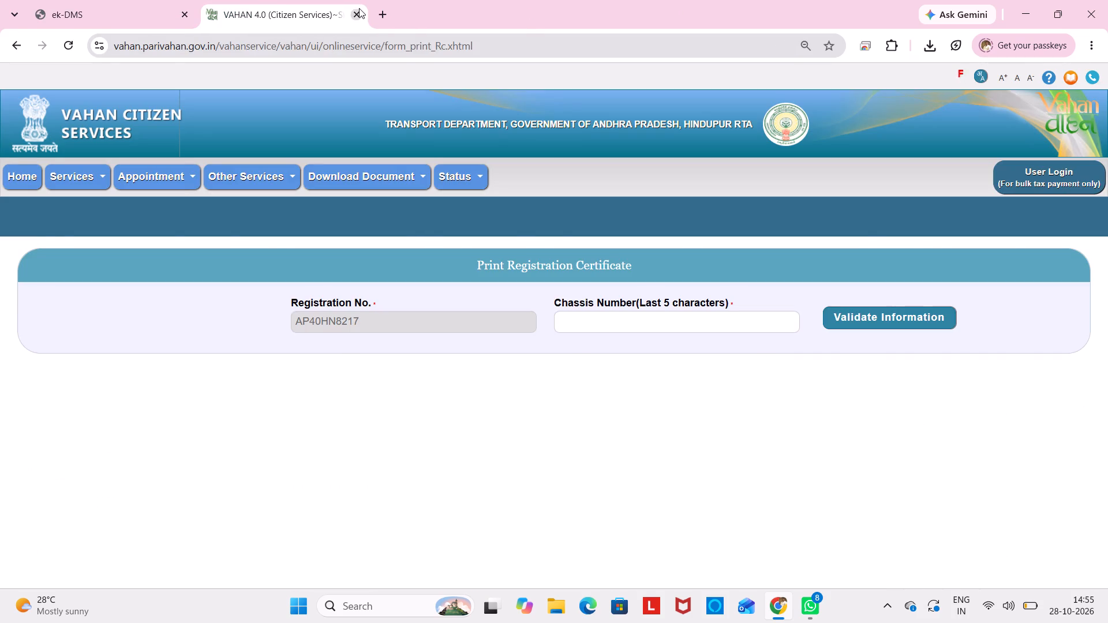
pyautogui.click(359, 8)
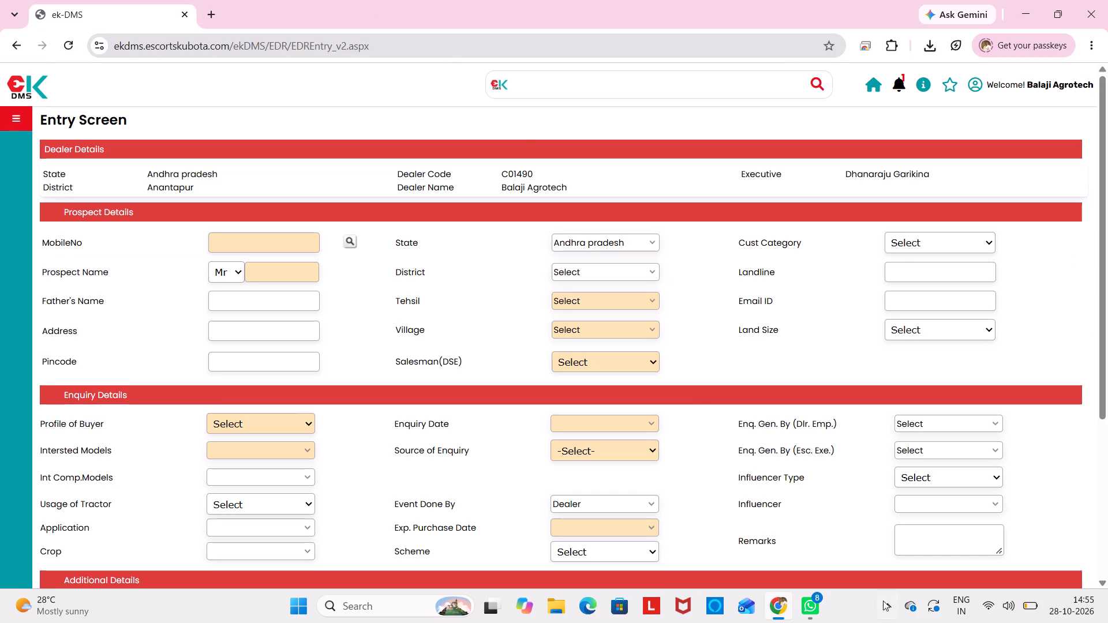
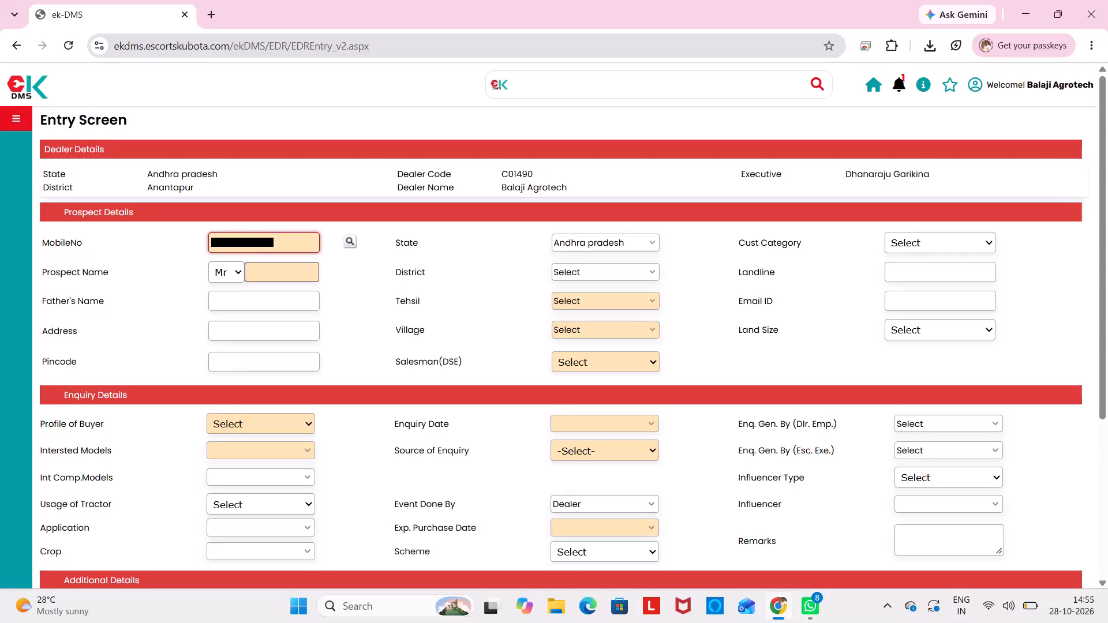
# In the prospect details, enter the prospect's name with the title Mr and set the district to SRI SATYA SAI.
pyautogui.click(297, 279)
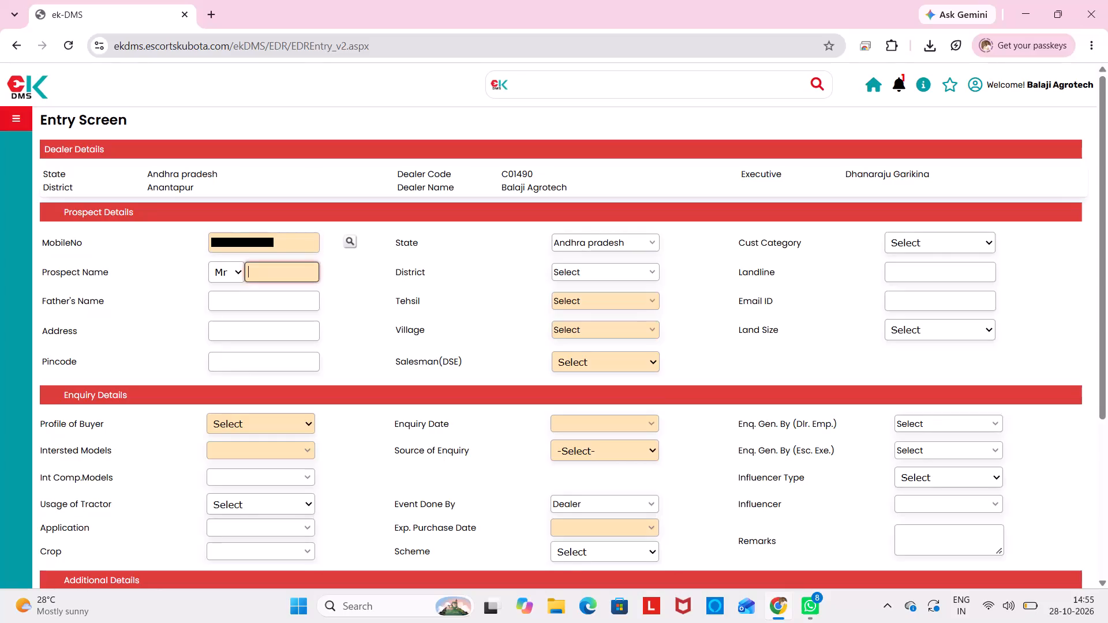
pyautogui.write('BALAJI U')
pyautogui.click(645, 267)
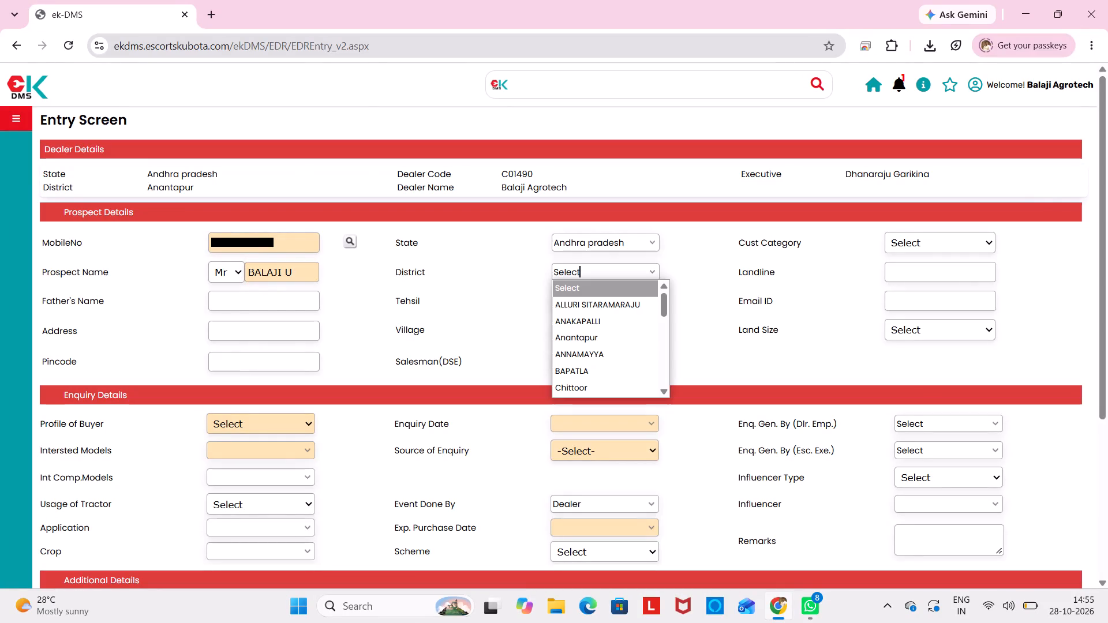
pyautogui.press('BackSpace')
pyautogui.press('BackSpace')
pyautogui.press('BackSpace')
pyautogui.press('BackSpace')
pyautogui.press('BackSpace')
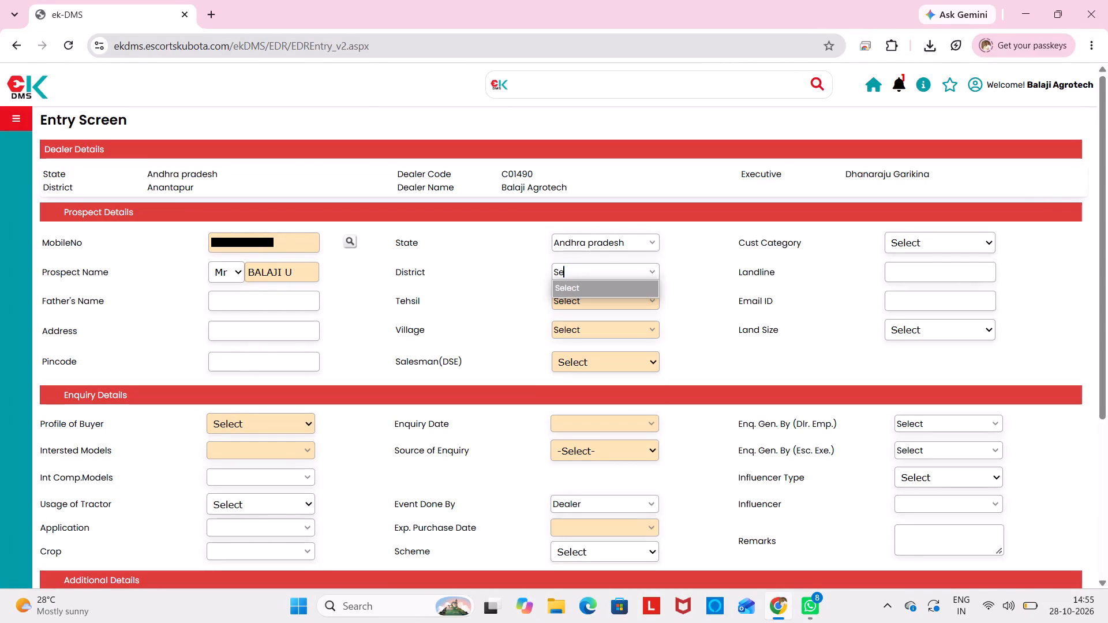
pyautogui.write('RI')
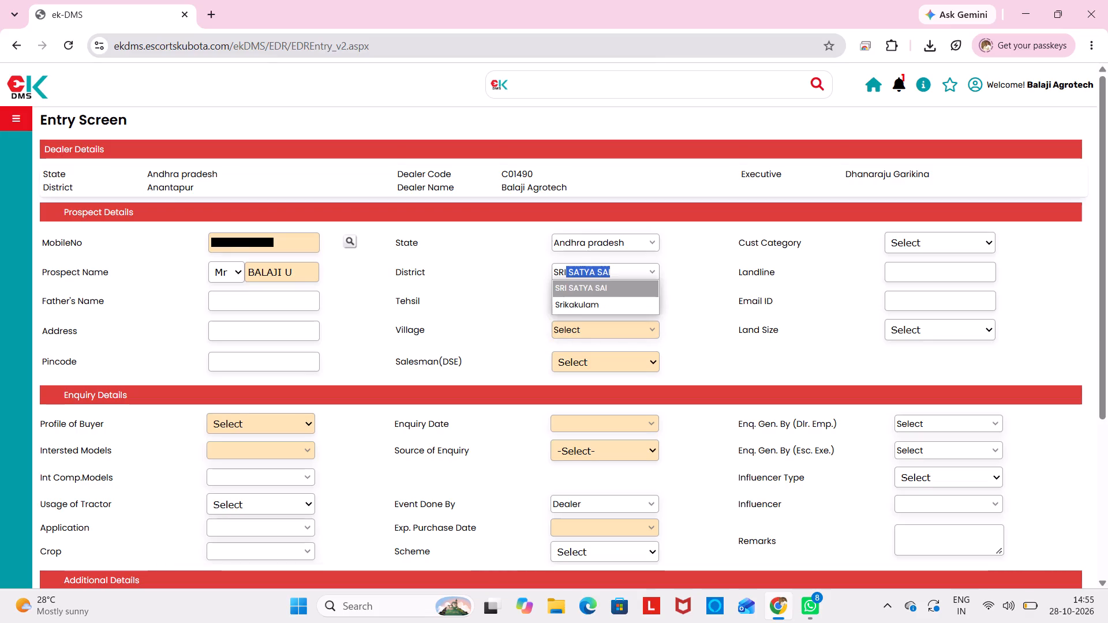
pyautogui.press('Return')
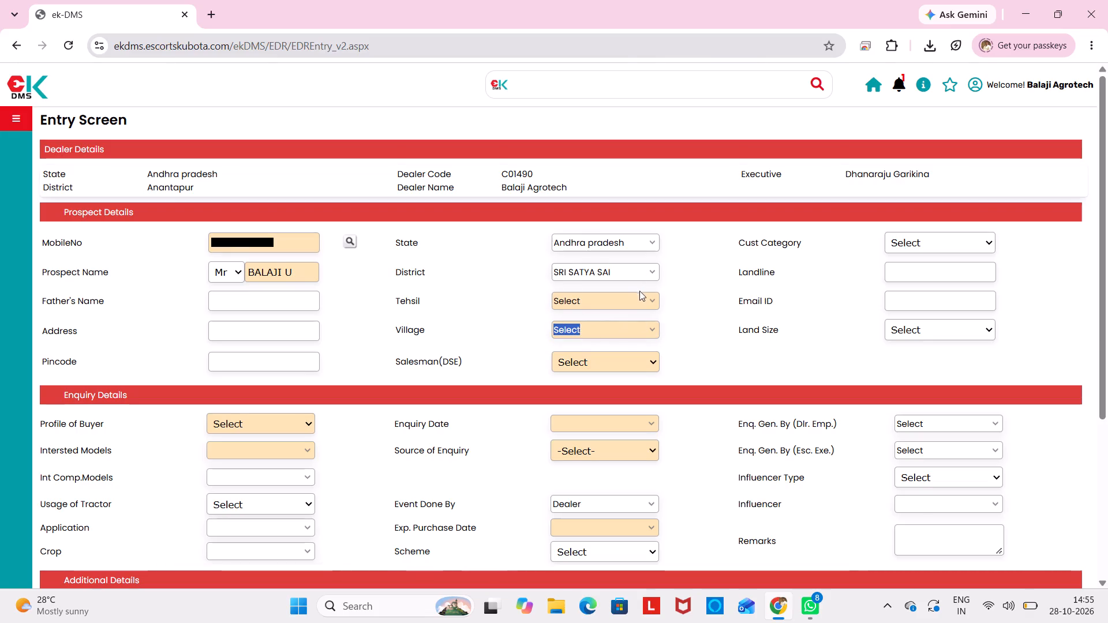
# Set the prospect's tehsil to Roddam in the prospect details.
pyautogui.click(646, 301)
pyautogui.press('BackSpace')
pyautogui.press('BackSpace')
pyautogui.press('BackSpace')
pyautogui.press('BackSpace')
pyautogui.press('BackSpace')
pyautogui.press('BackSpace')
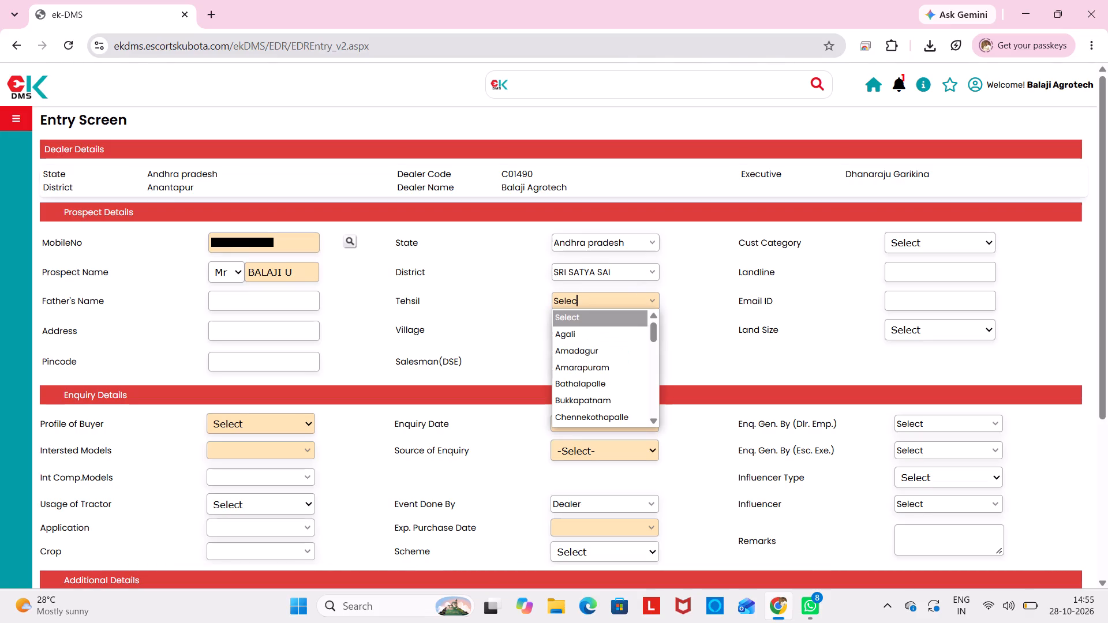
pyautogui.write('RO')
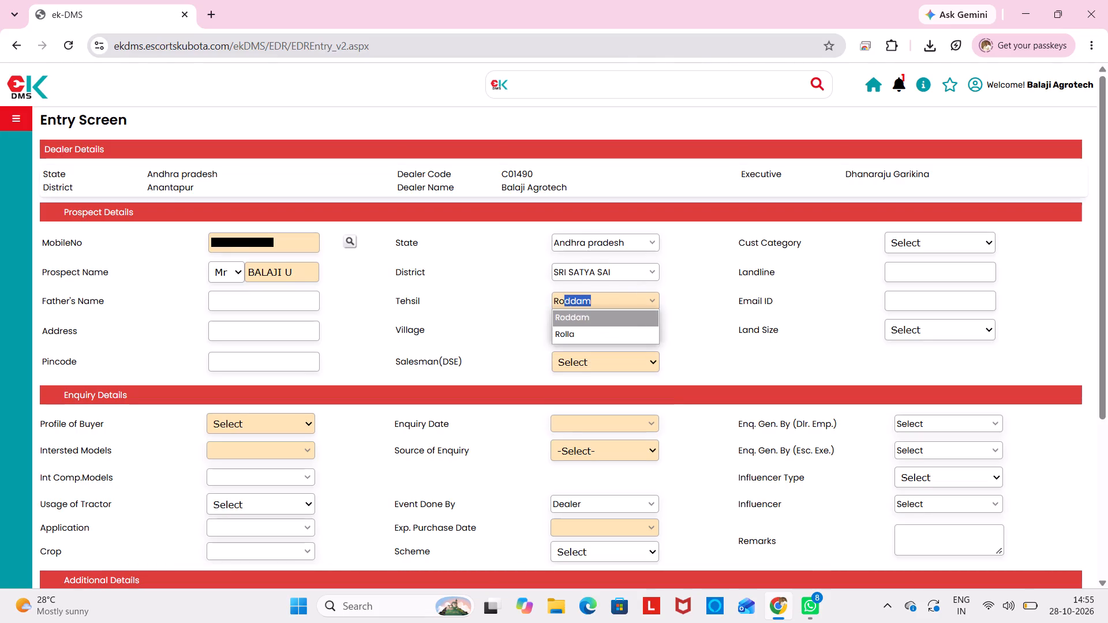
pyautogui.press('Return')
# Set the prospect's village to DODAGATTA in the prospect details.
pyautogui.click(643, 326)
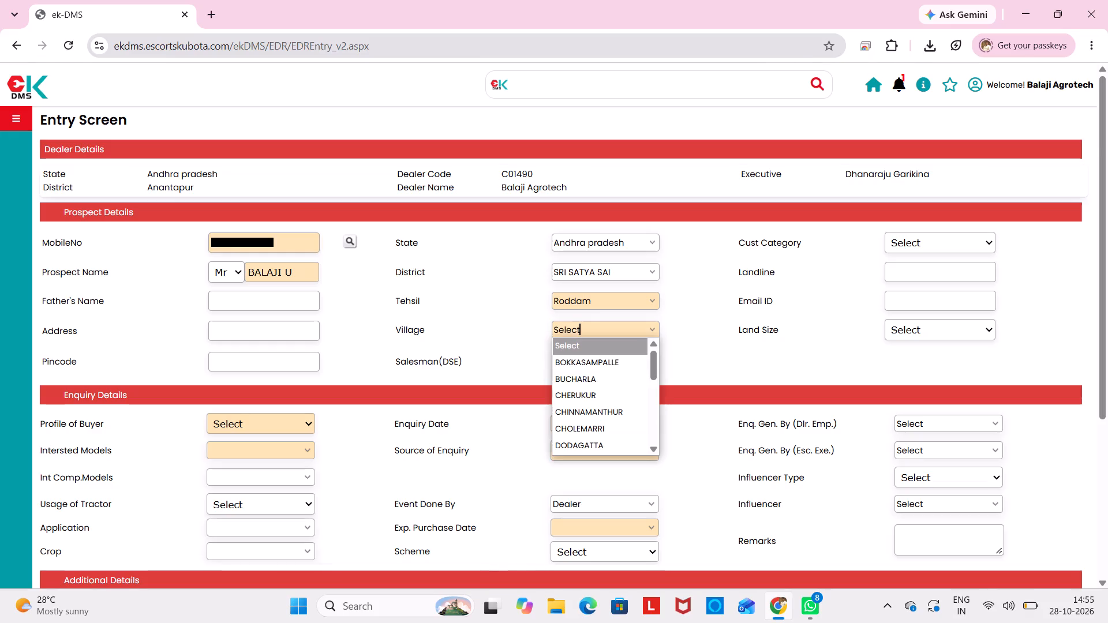
pyautogui.press('BackSpace')
pyautogui.press('BackSpace')
pyautogui.press('BackSpace')
pyautogui.press('BackSpace')
pyautogui.press('BackSpace')
pyautogui.press('BackSpace')
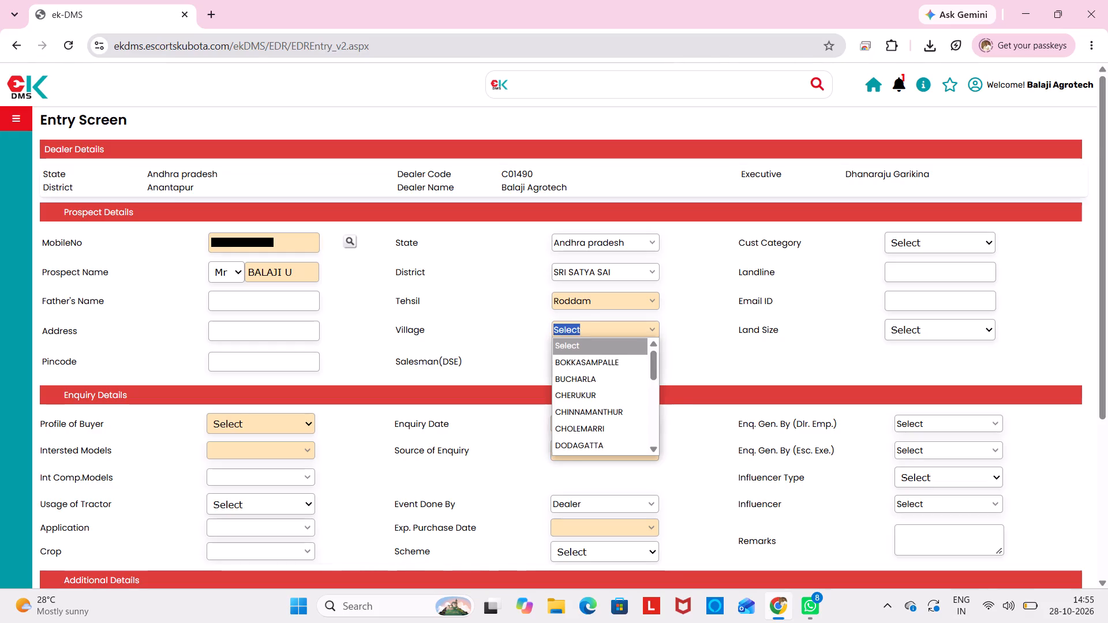
pyautogui.write('DO')
pyautogui.press('Return')
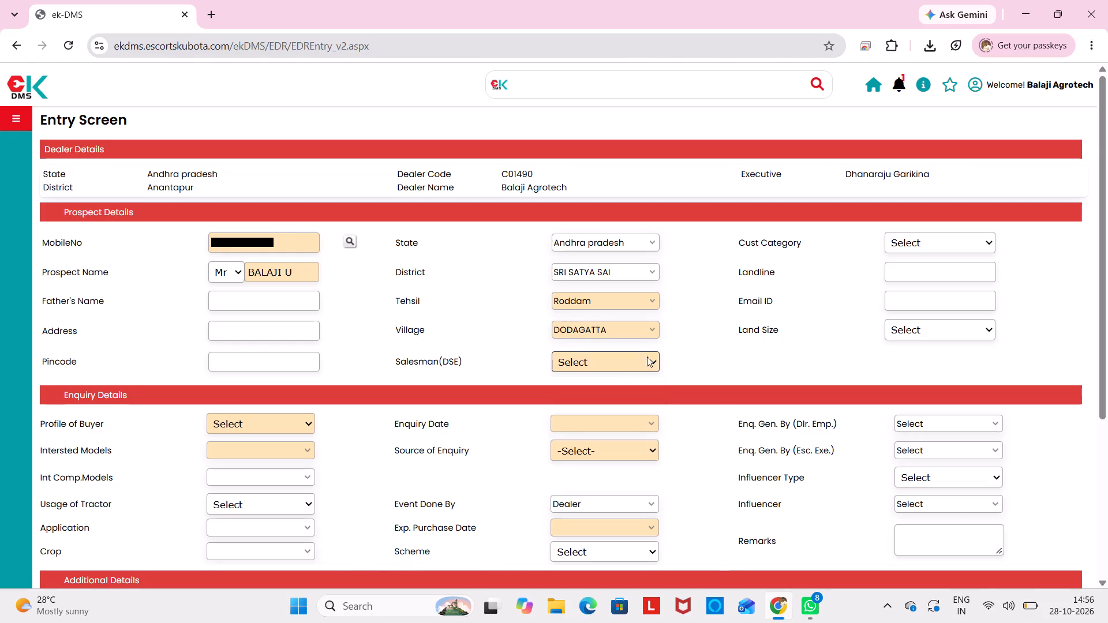
# Assign the prospect to the salesman (DSE) whose first name is Mohan.
pyautogui.click(650, 361)
pyautogui.press('m')
pyautogui.press('Return')
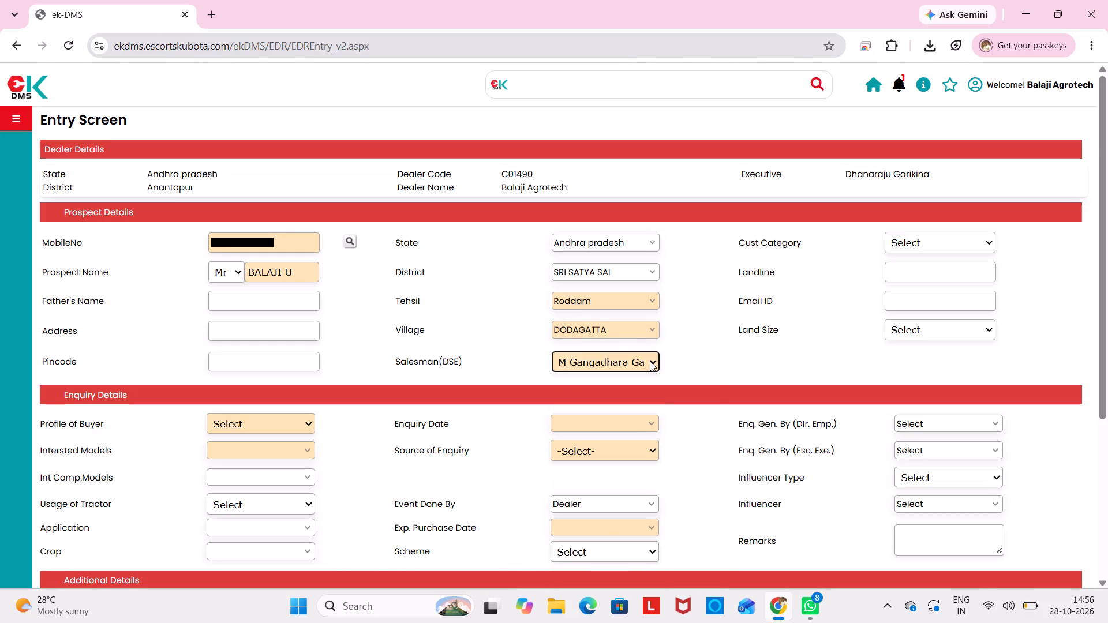
pyautogui.click(650, 361)
pyautogui.press('Down')
pyautogui.press('Return')
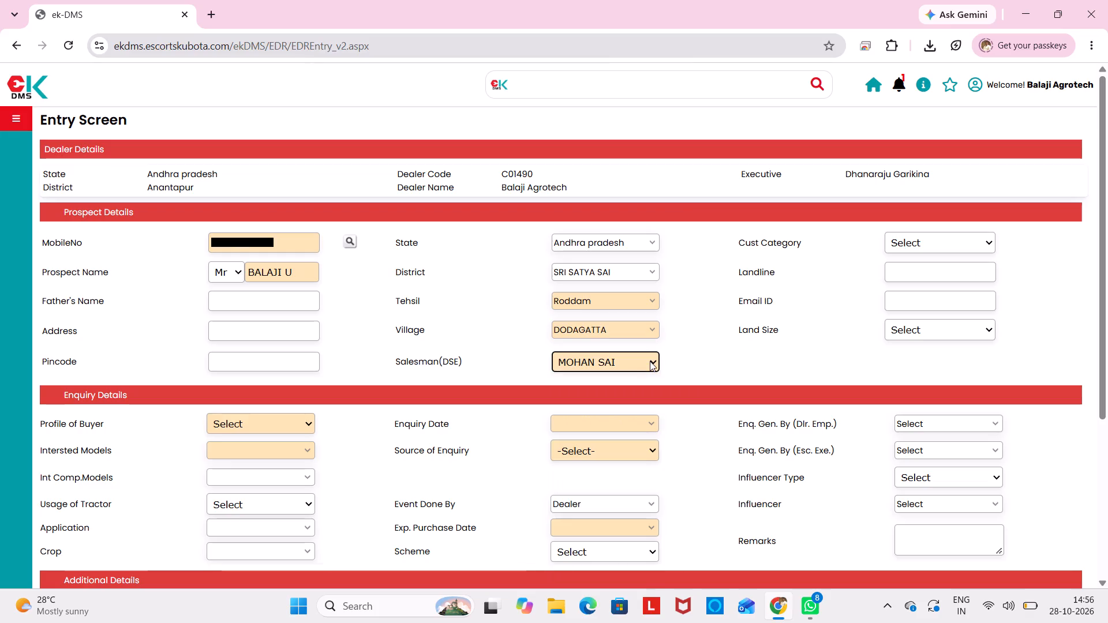
# In the enquiry details, set the profile of buyer to New and the interested model to B2741-4WD.
pyautogui.click(278, 423)
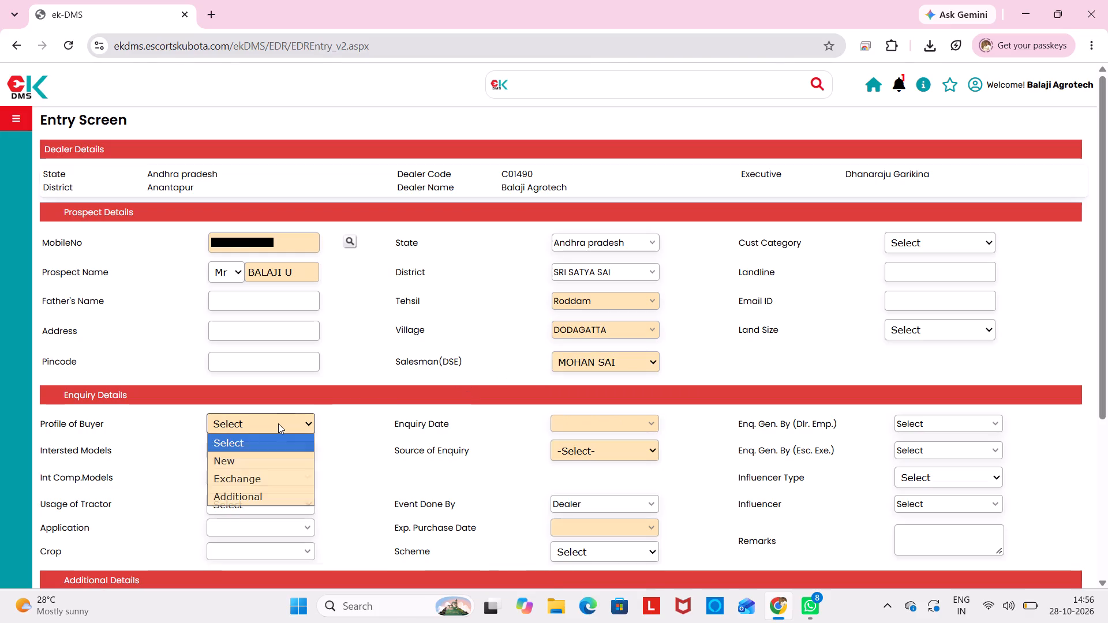
pyautogui.press('Down')
pyautogui.press('Return')
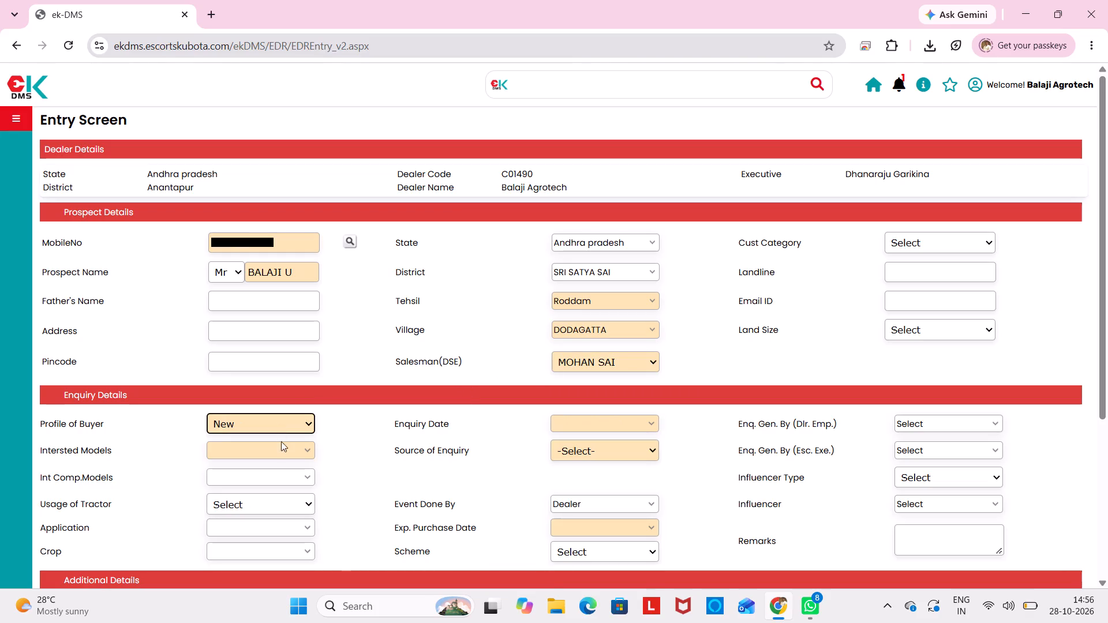
pyautogui.click(285, 448)
pyautogui.write('2741')
pyautogui.press('Down')
pyautogui.press('Down')
pyautogui.press('Down')
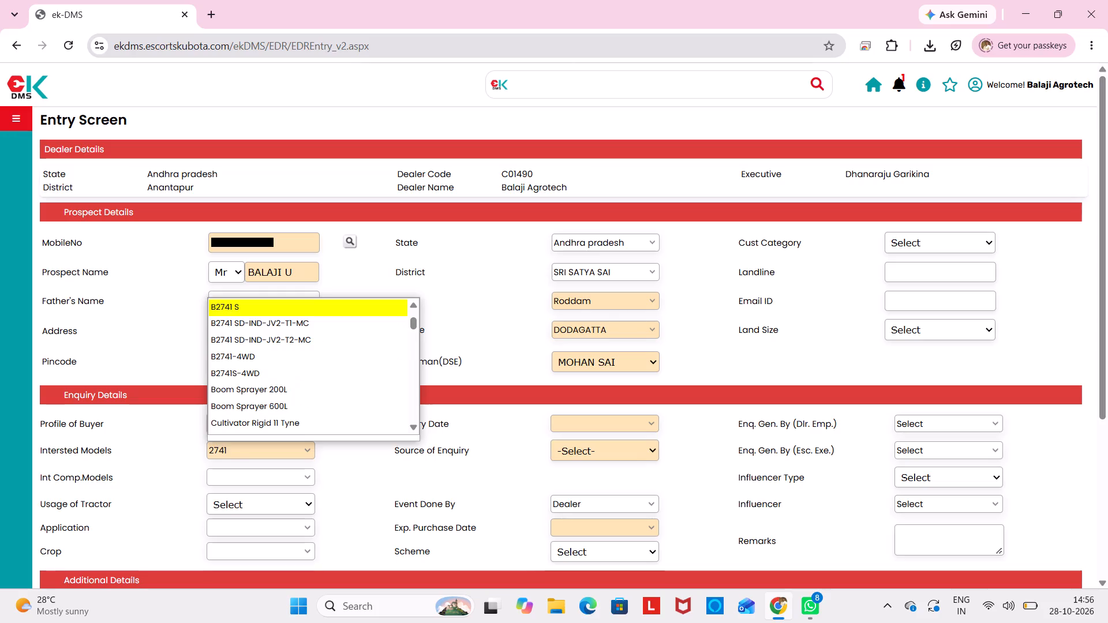
pyautogui.click(305, 361)
# Set the enquiry date to 25-Oct-2026 and the source of enquiry to the "Salesmen Generat…" option.
pyautogui.click(598, 422)
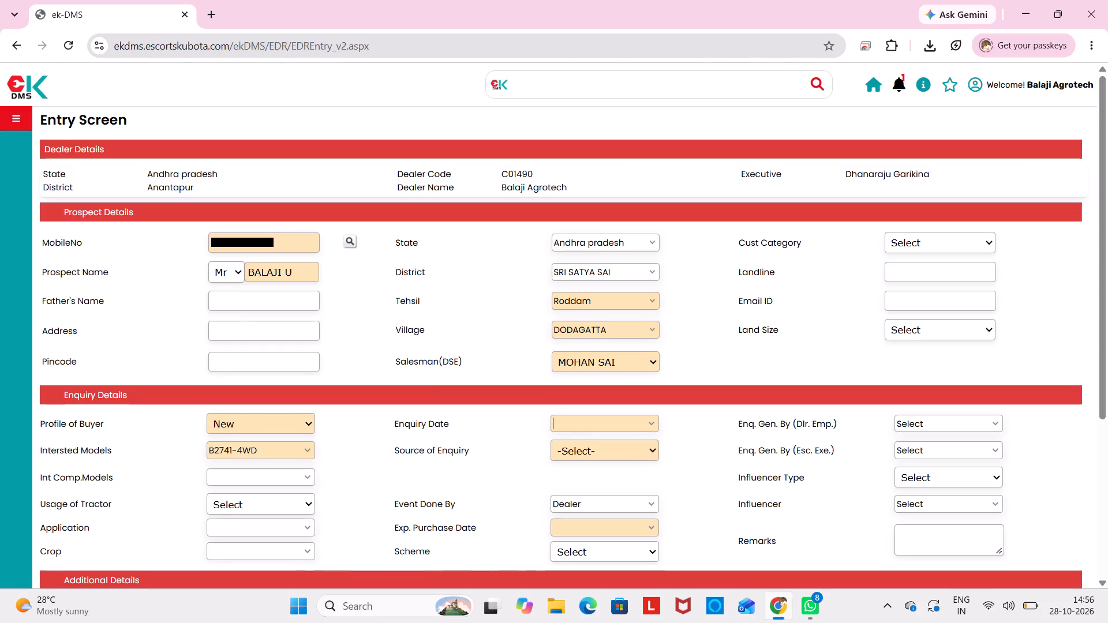
pyautogui.click(649, 421)
pyautogui.click(630, 353)
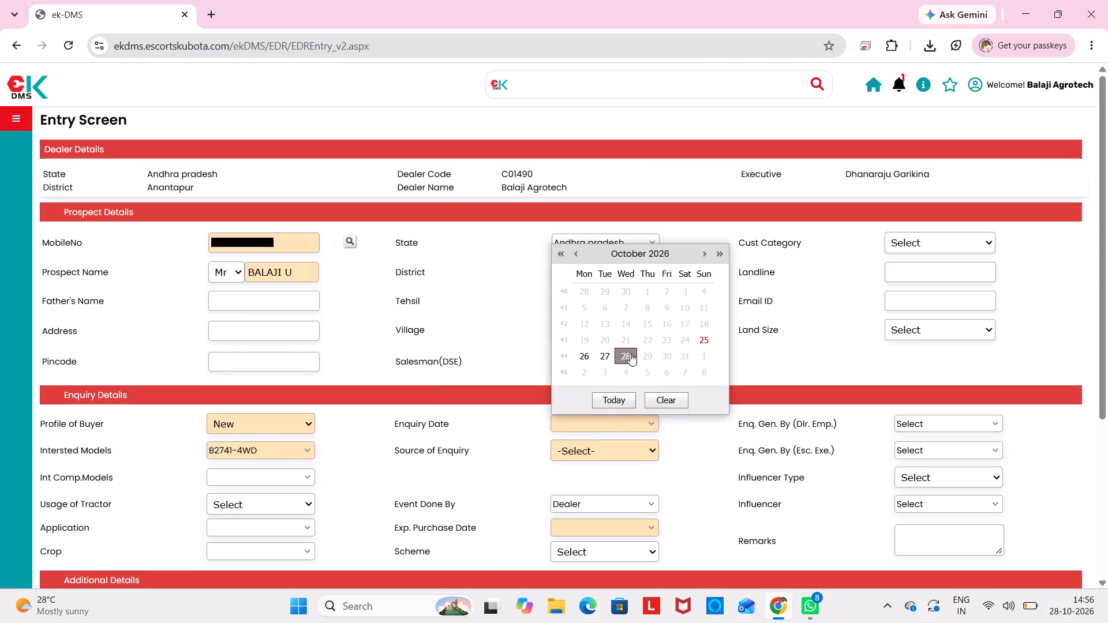
pyautogui.click(652, 424)
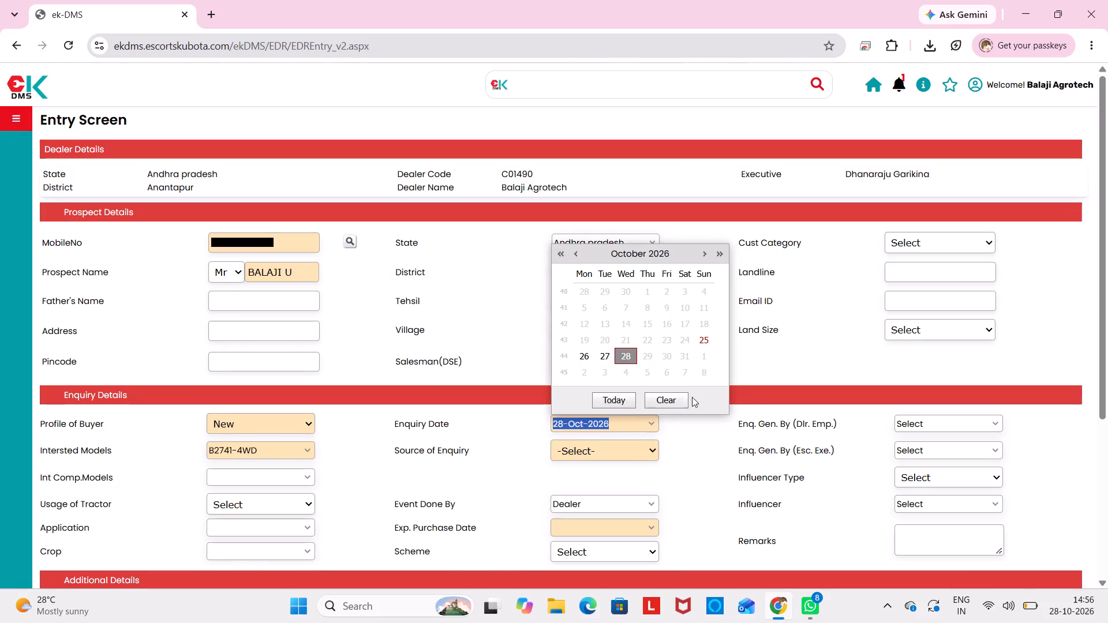
pyautogui.click(702, 343)
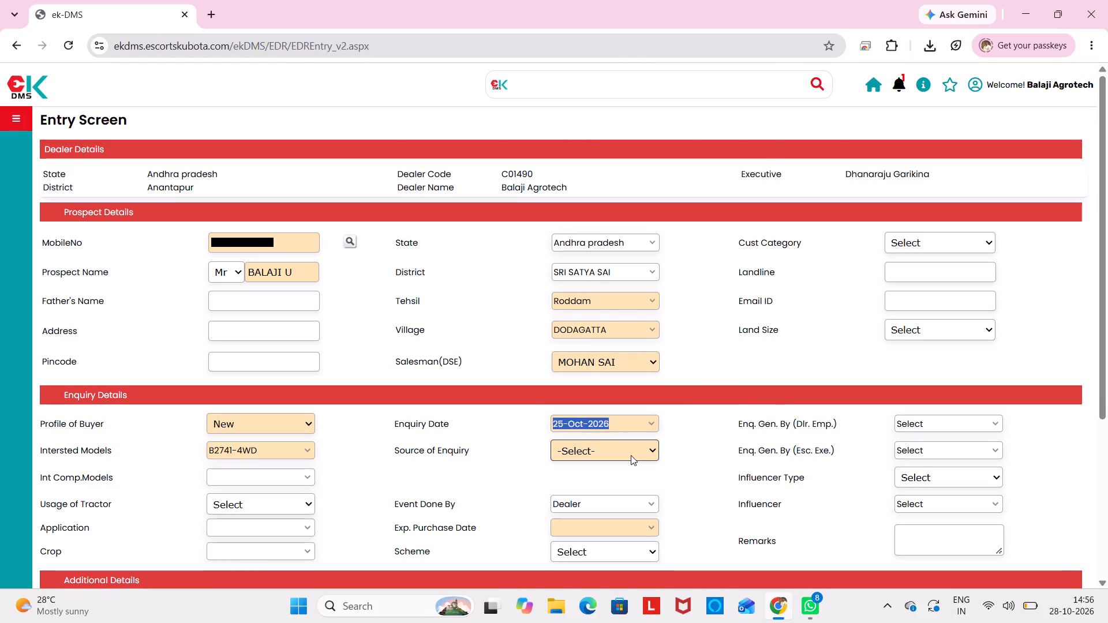
pyautogui.click(631, 455)
pyautogui.press('s')
pyautogui.press('Return')
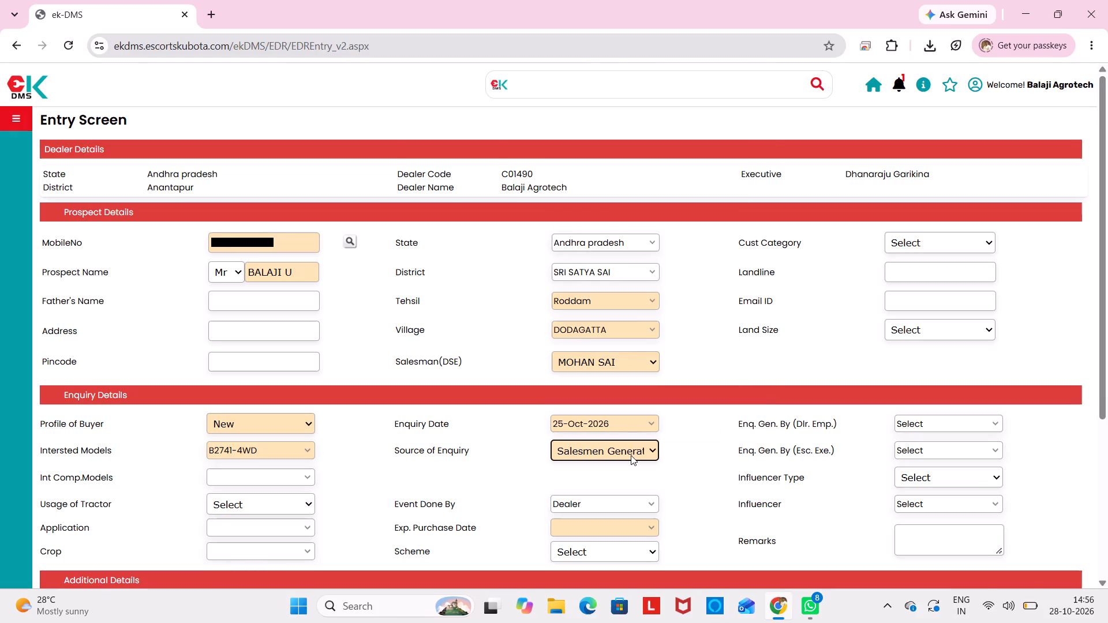
# Set the expected purchase date of the enquiry to 29-Oct-2026.
pyautogui.click(623, 527)
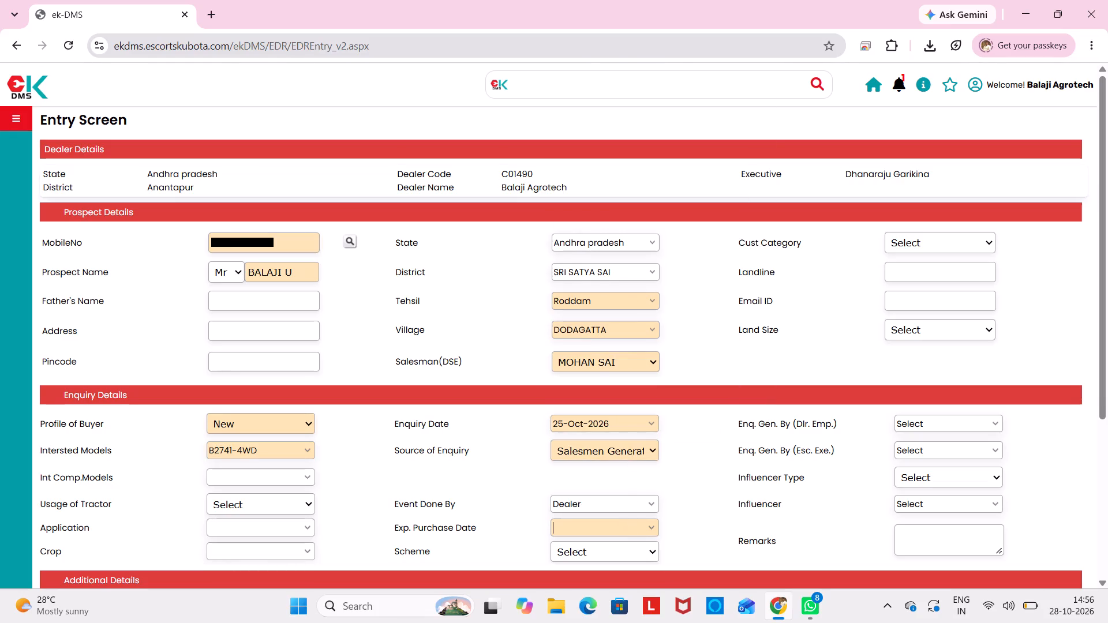
pyautogui.click(648, 527)
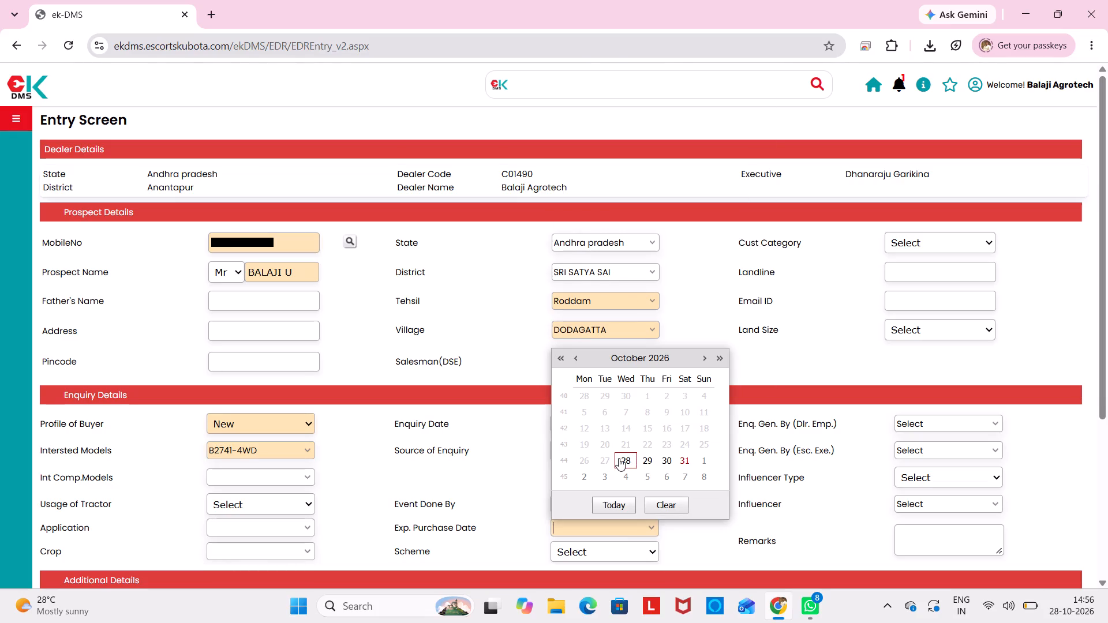
pyautogui.click(619, 458)
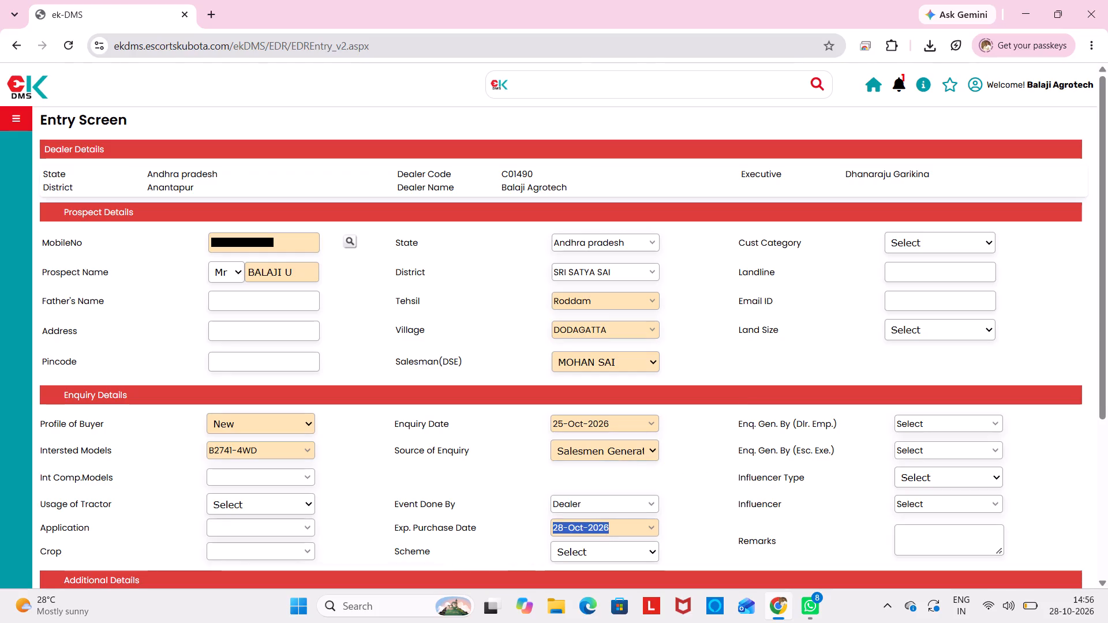
pyautogui.click(645, 528)
pyautogui.click(650, 528)
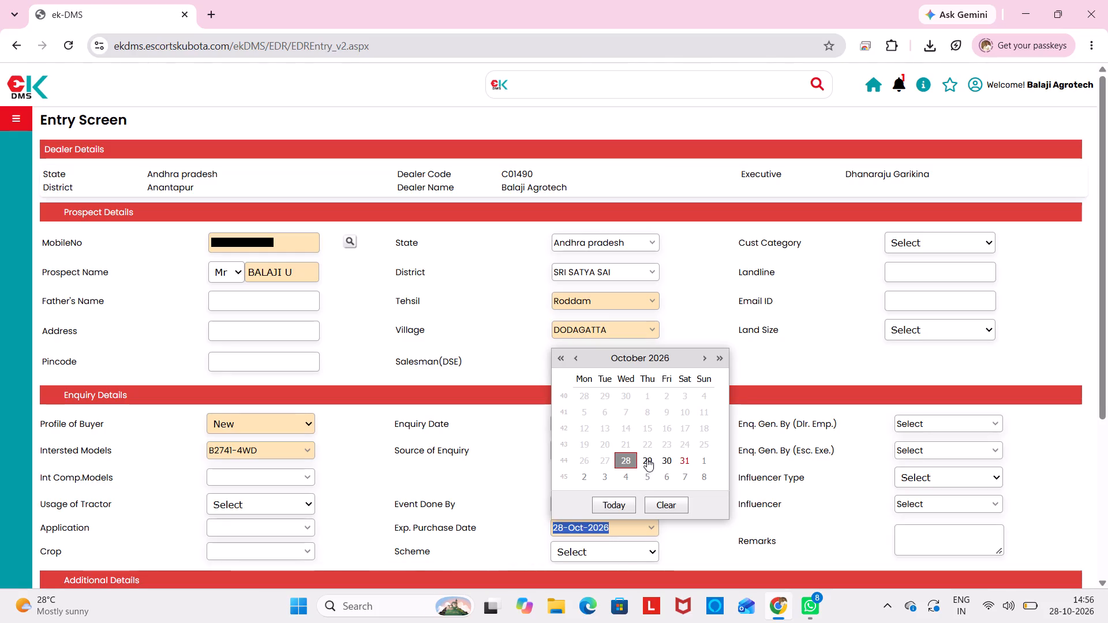
pyautogui.click(647, 459)
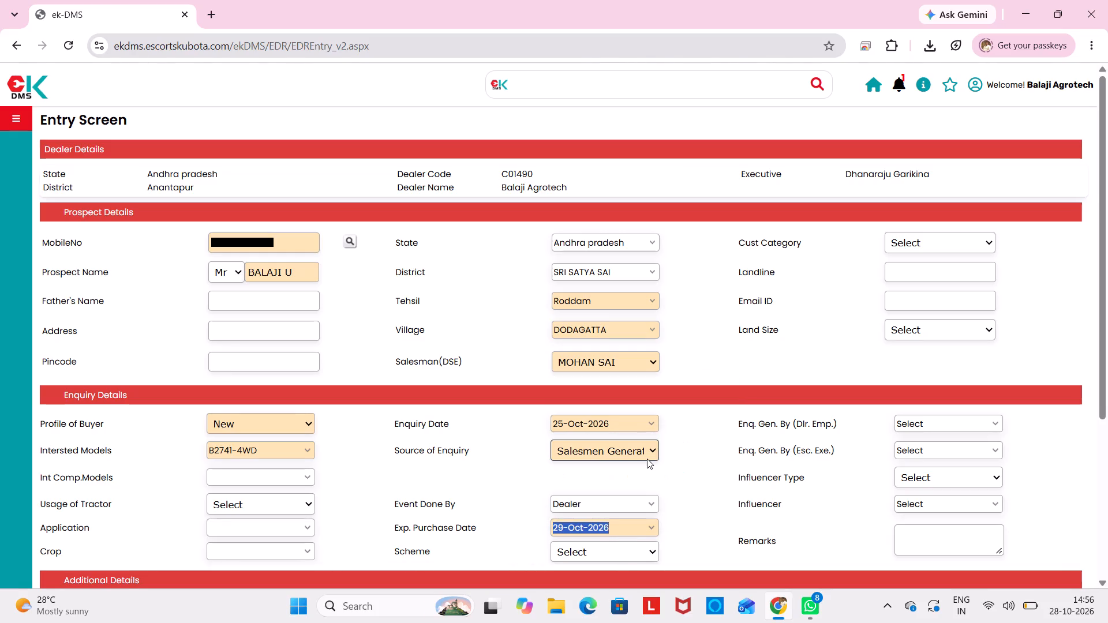
# Fill in the next follow-up plan for this prospect's enquiry.
pyautogui.click(482, 483)
pyautogui.scroll(-4, 482, 483)
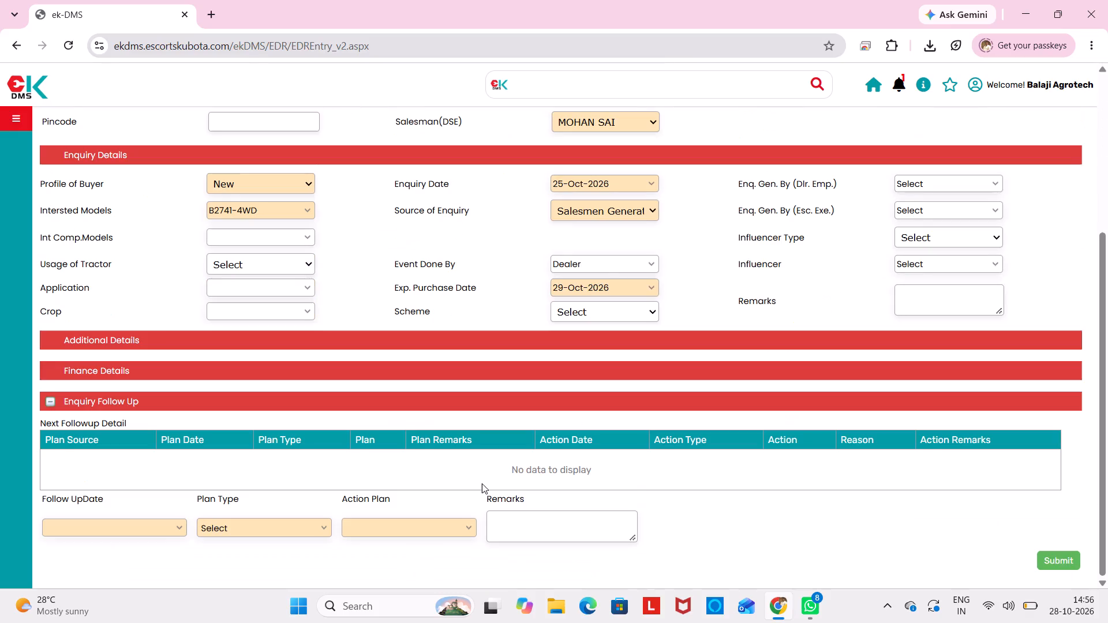
# Set the enquiry's follow-up date to 28-Oct-2026, the plan type to Visit and the action plan to Routine Followup.
pyautogui.click(179, 529)
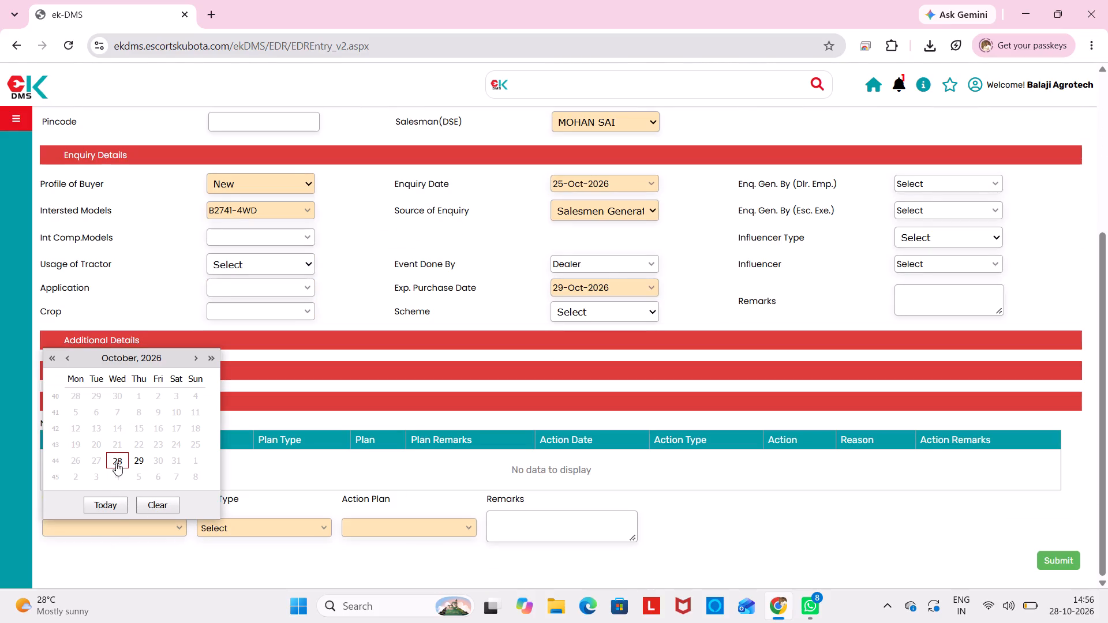
pyautogui.click(118, 458)
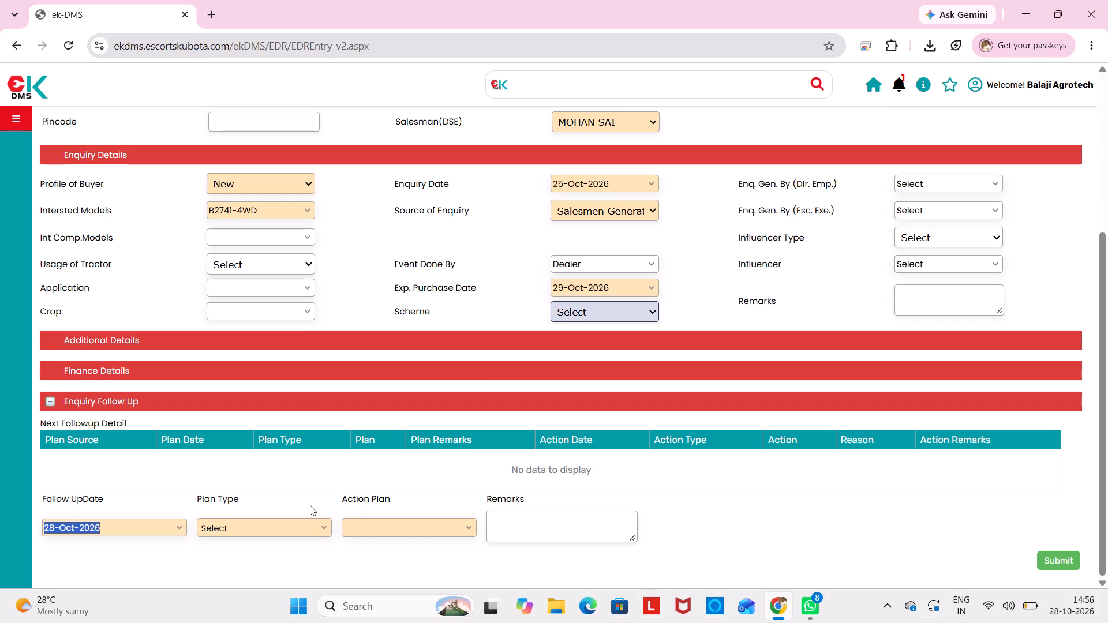
pyautogui.click(294, 530)
pyautogui.click(253, 502)
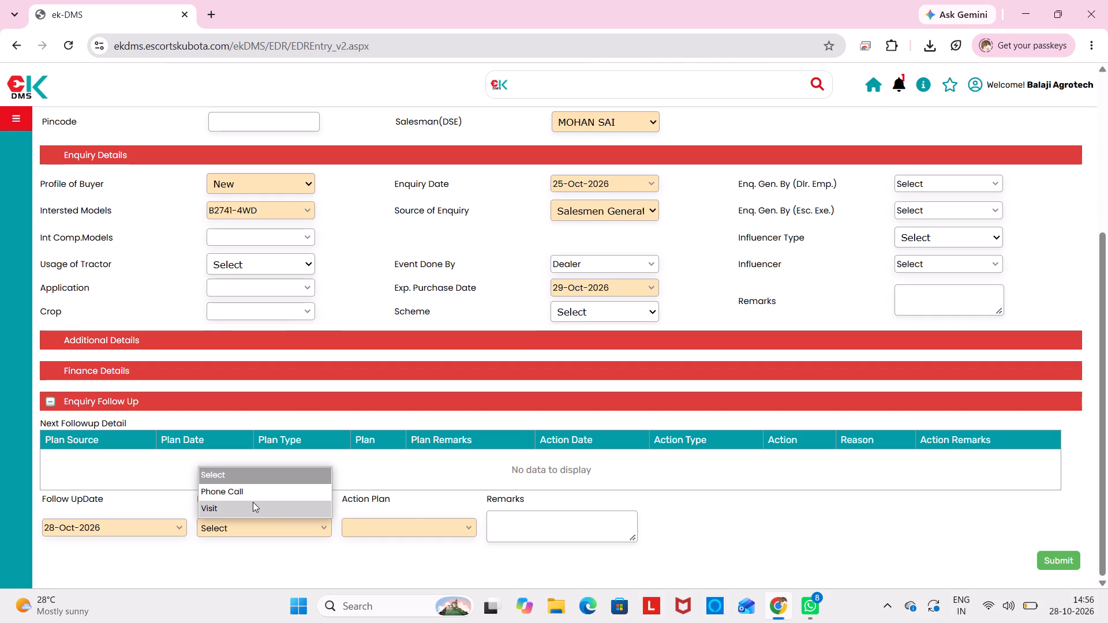
pyautogui.click(421, 526)
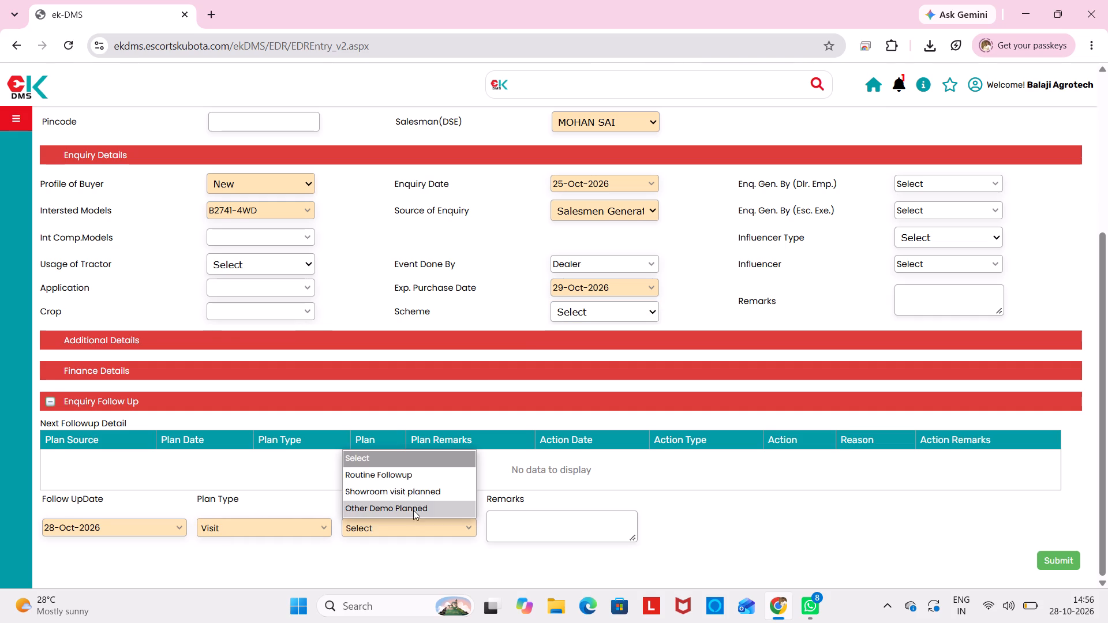
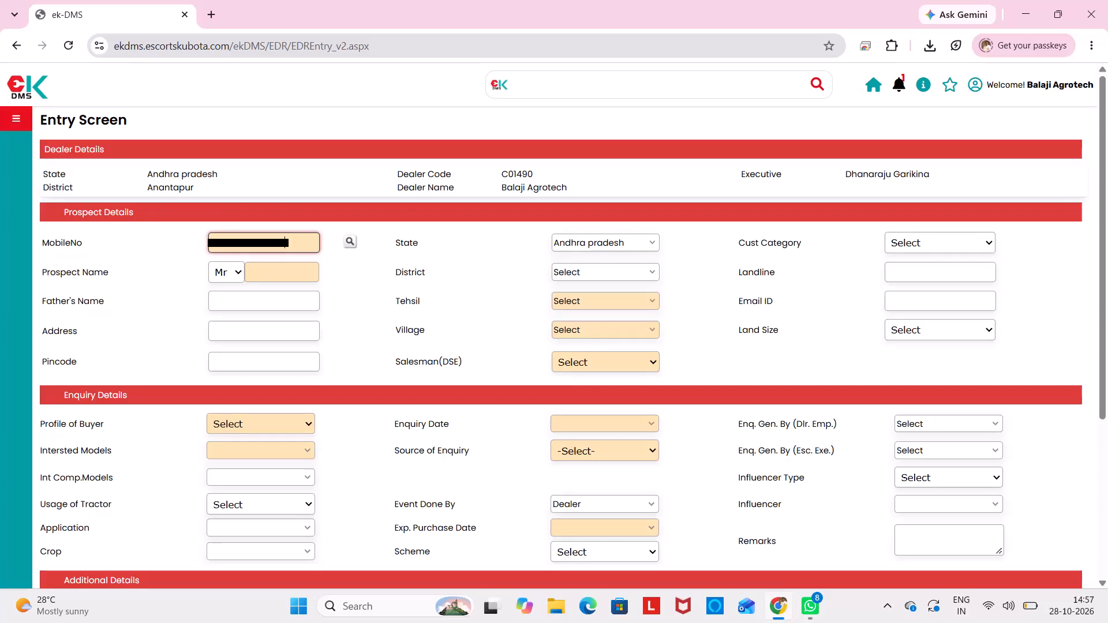
# Remove the surplus characters from the start of the prospect's mobile number so only the number itself is left.
pyautogui.click(227, 242)
pyautogui.press('BackSpace')
pyautogui.press('BackSpace')
pyautogui.press('BackSpace')
pyautogui.press('BackSpace')
pyautogui.press('BackSpace')
pyautogui.press('BackSpace')
pyautogui.press('BackSpace')
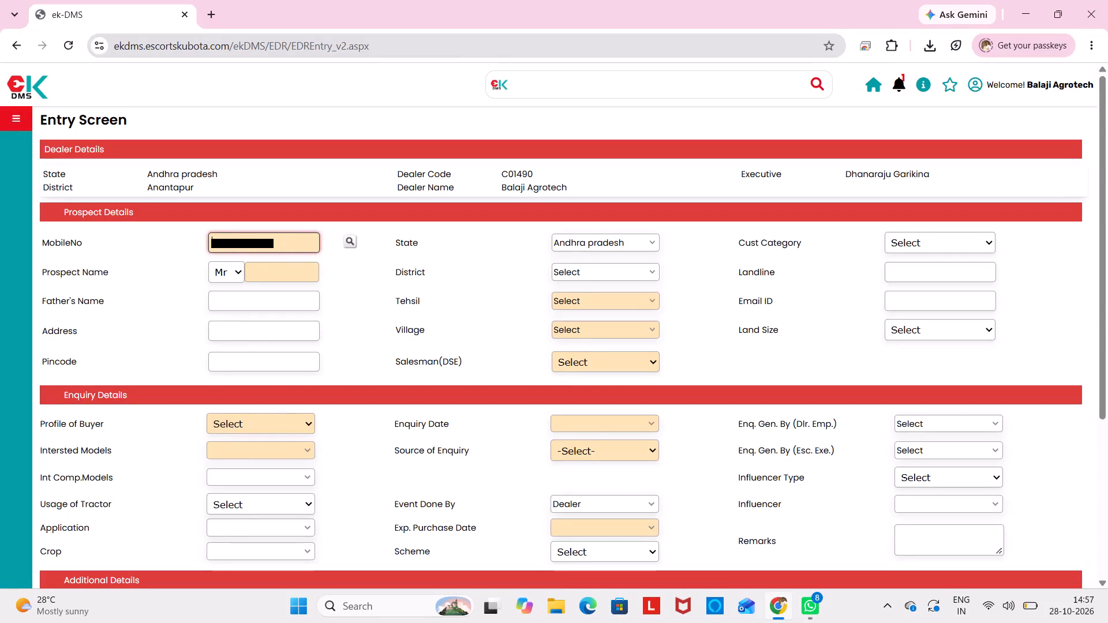
# Enter the prospect's name in the prospect details, keeping the title Mr.
pyautogui.click(313, 269)
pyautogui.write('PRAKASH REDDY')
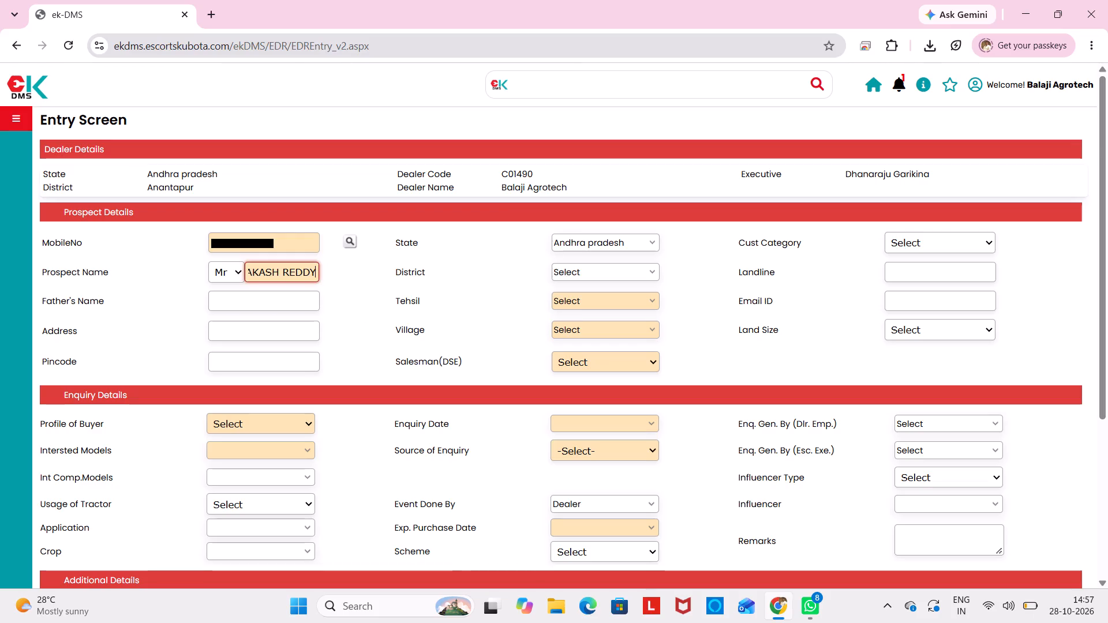
# Clear the placeholder text from the prospect's District field.
pyautogui.click(586, 273)
pyautogui.press('BackSpace')
pyautogui.press('BackSpace')
pyautogui.press('BackSpace')
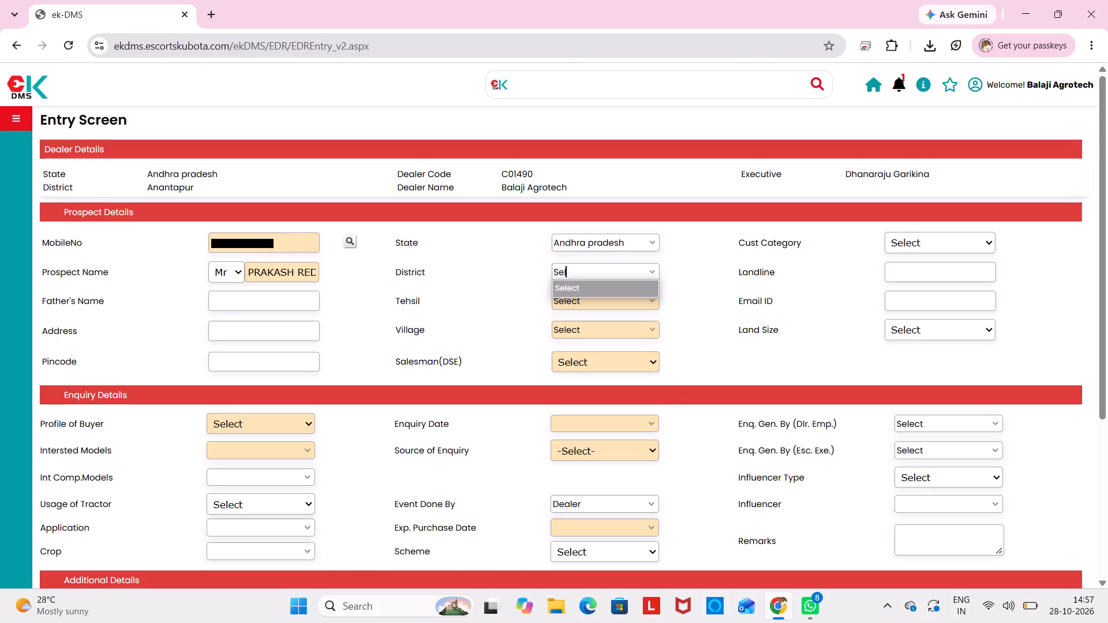
# In the prospect details, set the district to SRI SATYA SAI and the tehsil to Penukonda.
pyautogui.press('BackSpace')
pyautogui.press('BackSpace')
pyautogui.write('RI')
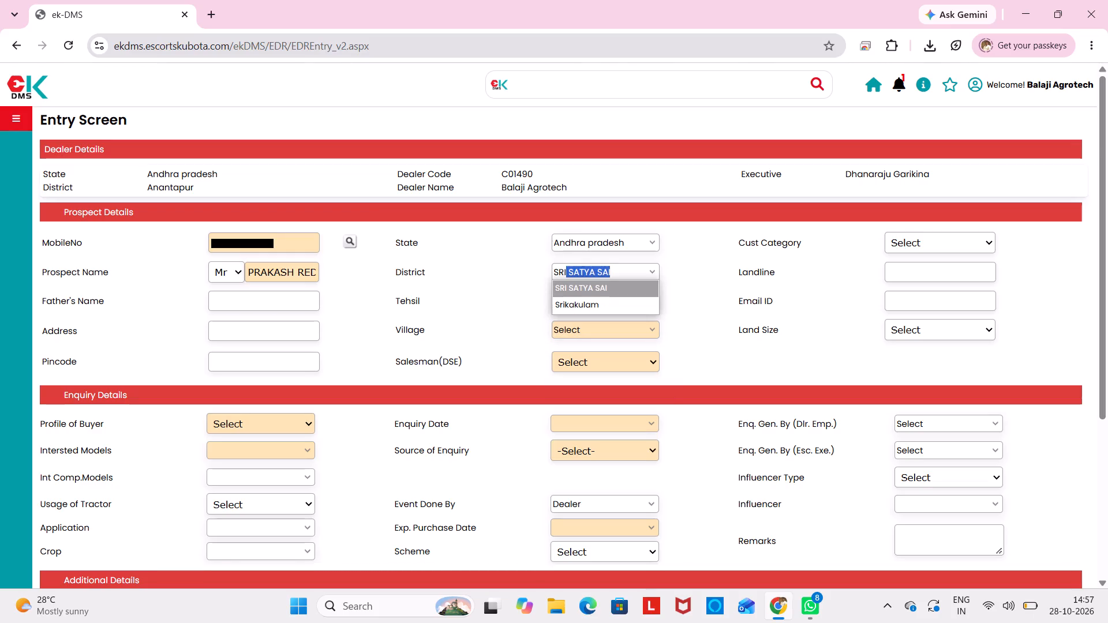
pyautogui.press('Return')
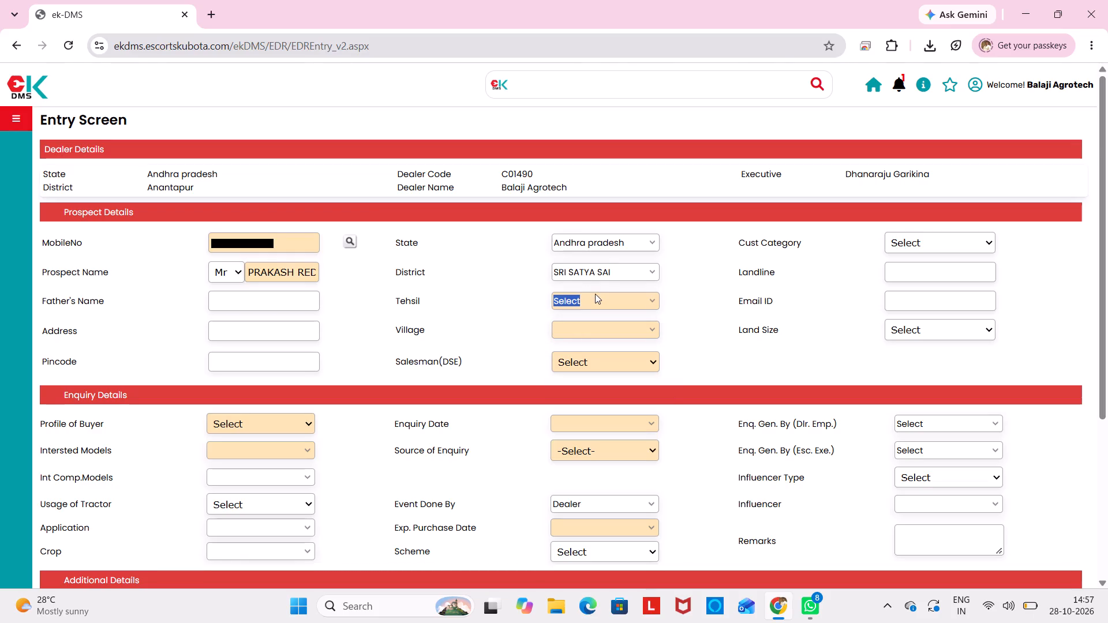
pyautogui.write('PEN')
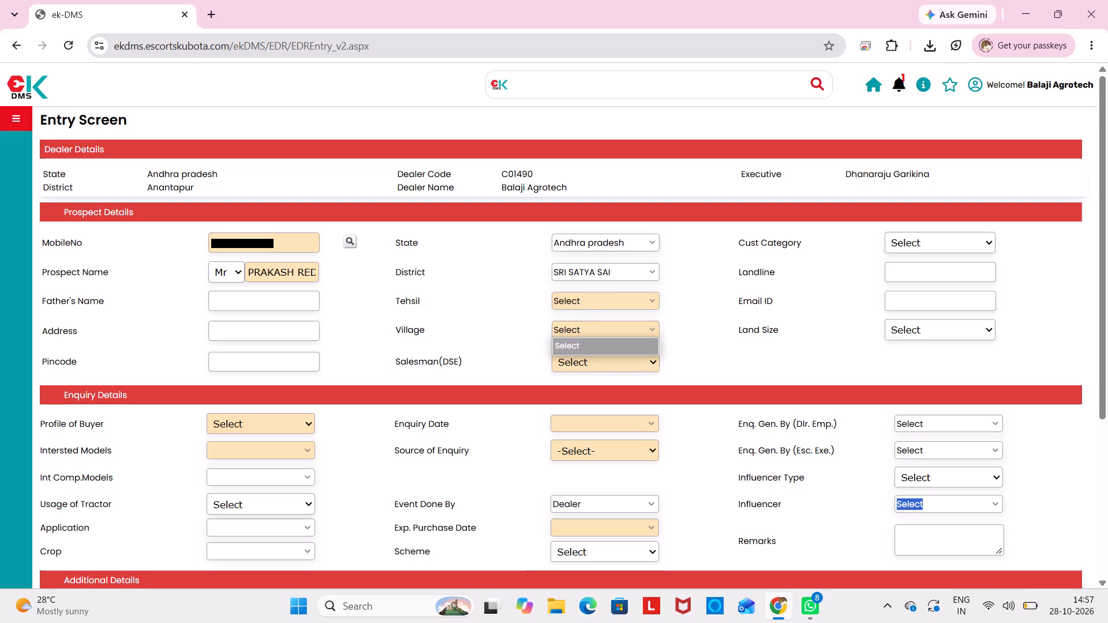
pyautogui.doubleClick(600, 303)
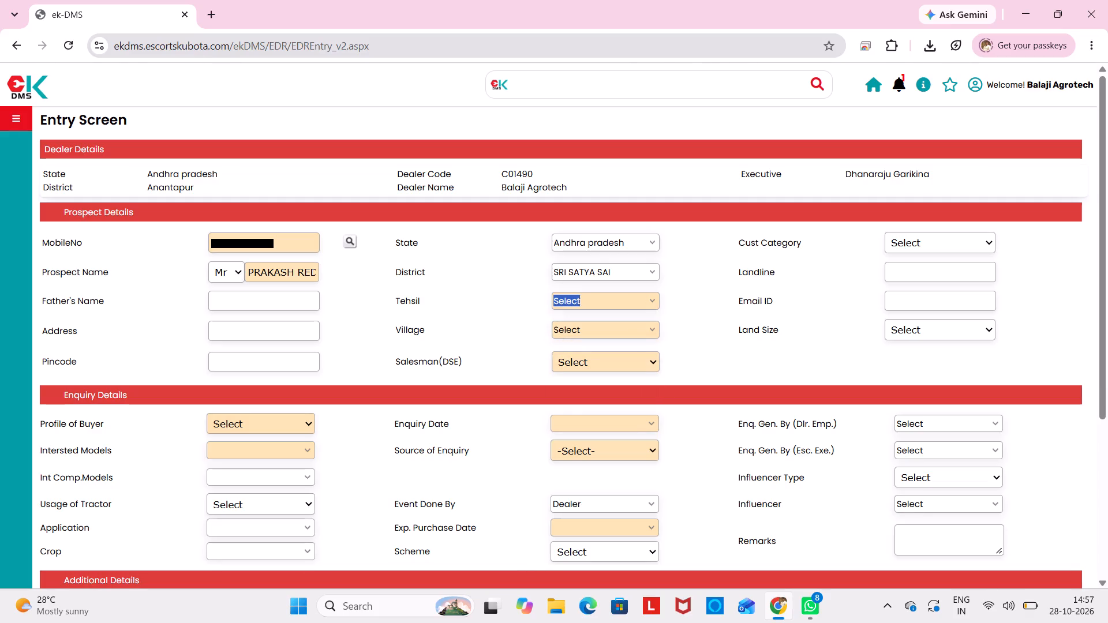
pyautogui.press('p')
pyautogui.press('Down')
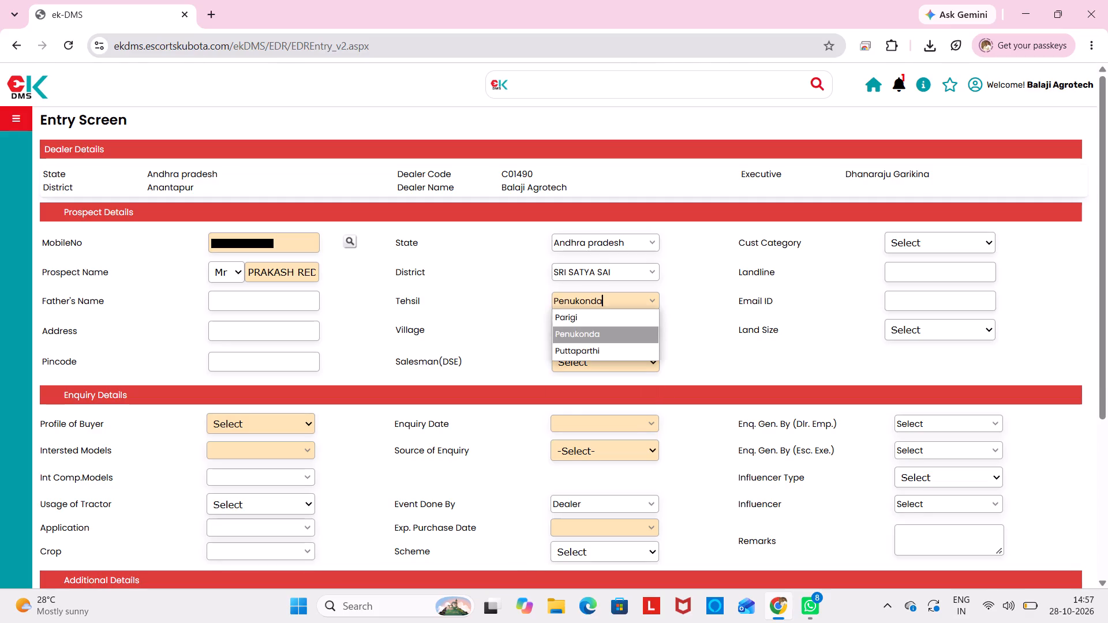
pyautogui.press('Return')
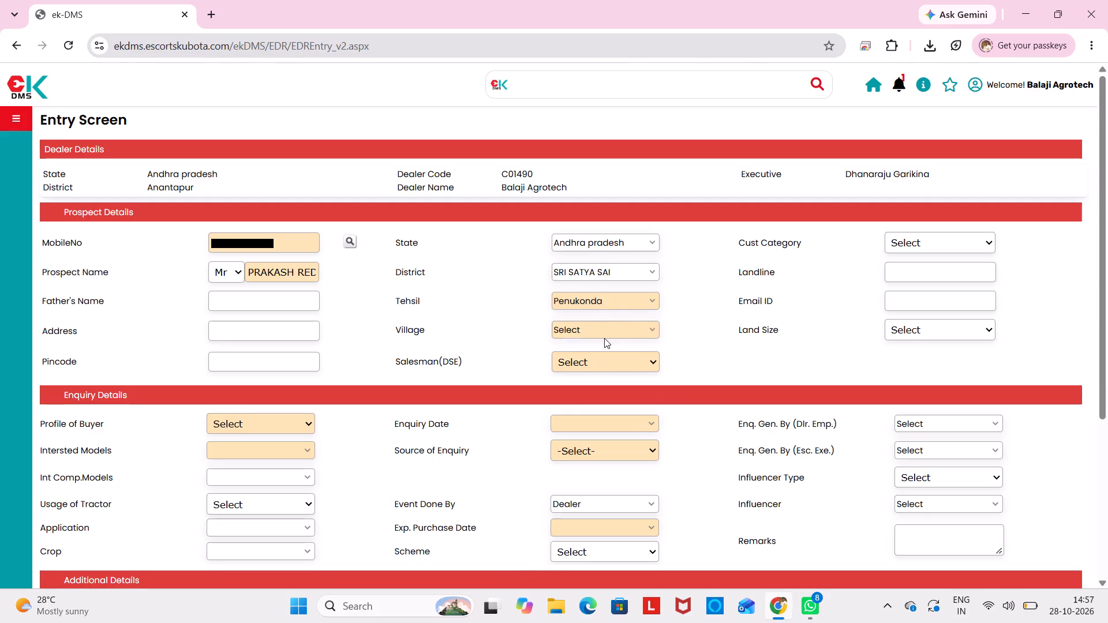
# Set the prospect's village to PENUKONDA and assign the salesman (DSE) handling this prospect.
pyautogui.click(604, 338)
pyautogui.doubleClick(595, 327)
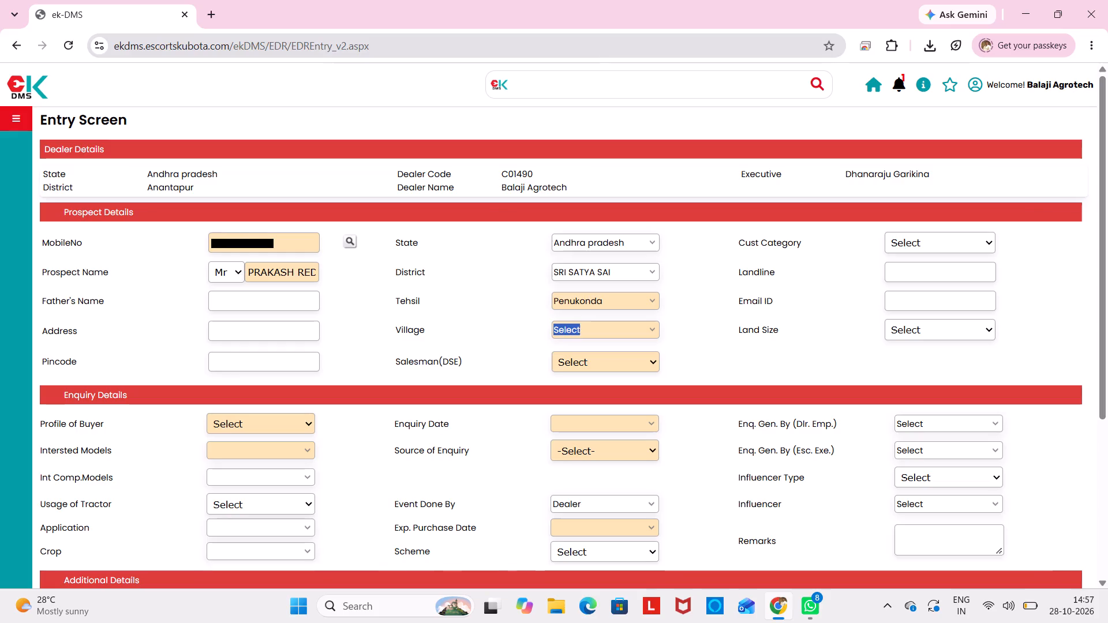
pyautogui.press('k')
pyautogui.press('BackSpace')
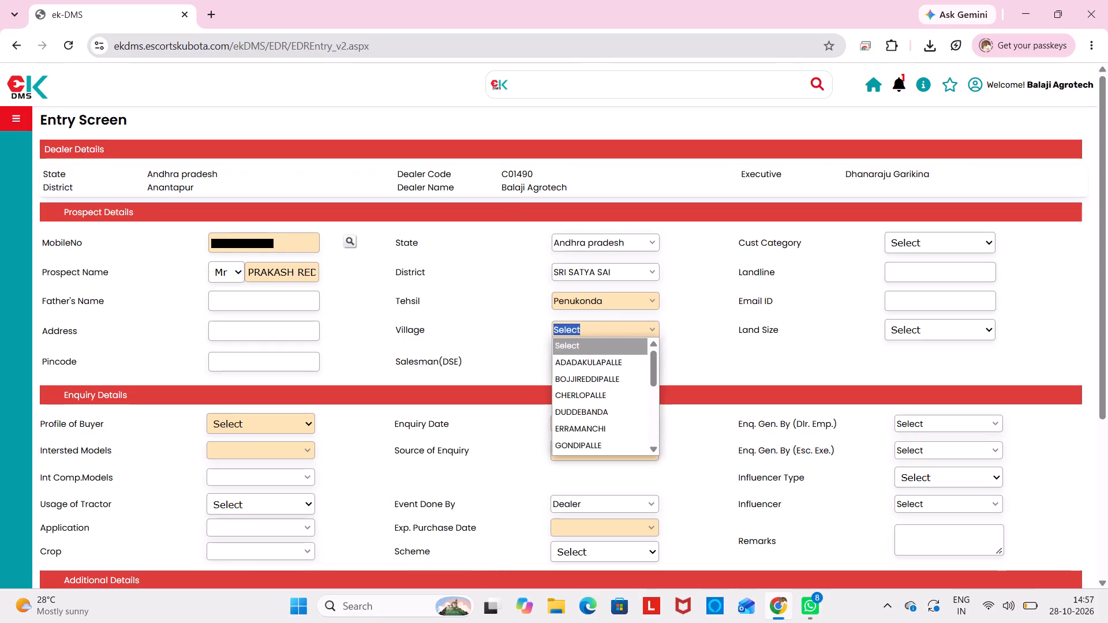
pyautogui.press('p')
pyautogui.press('Return')
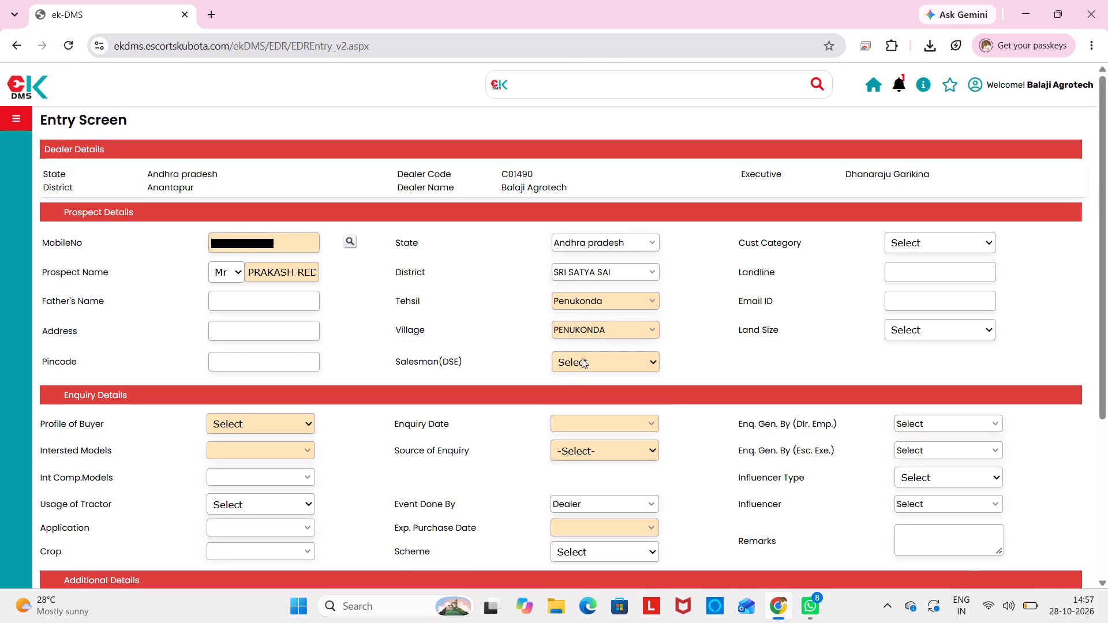
pyautogui.click(575, 367)
pyautogui.press('m')
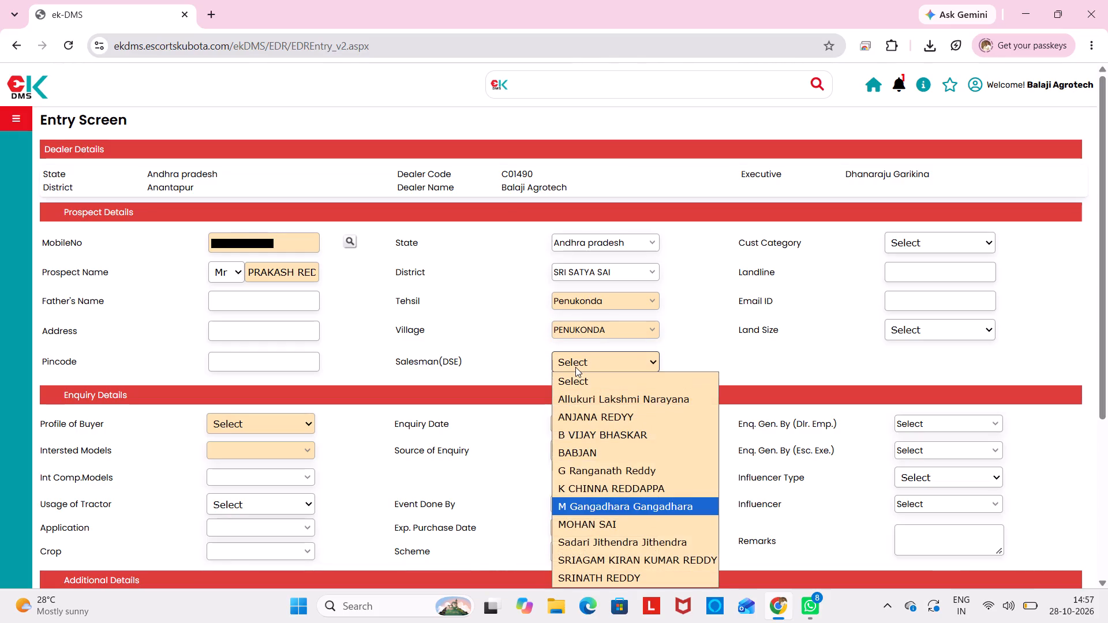
pyautogui.press('Down')
pyautogui.press('Return')
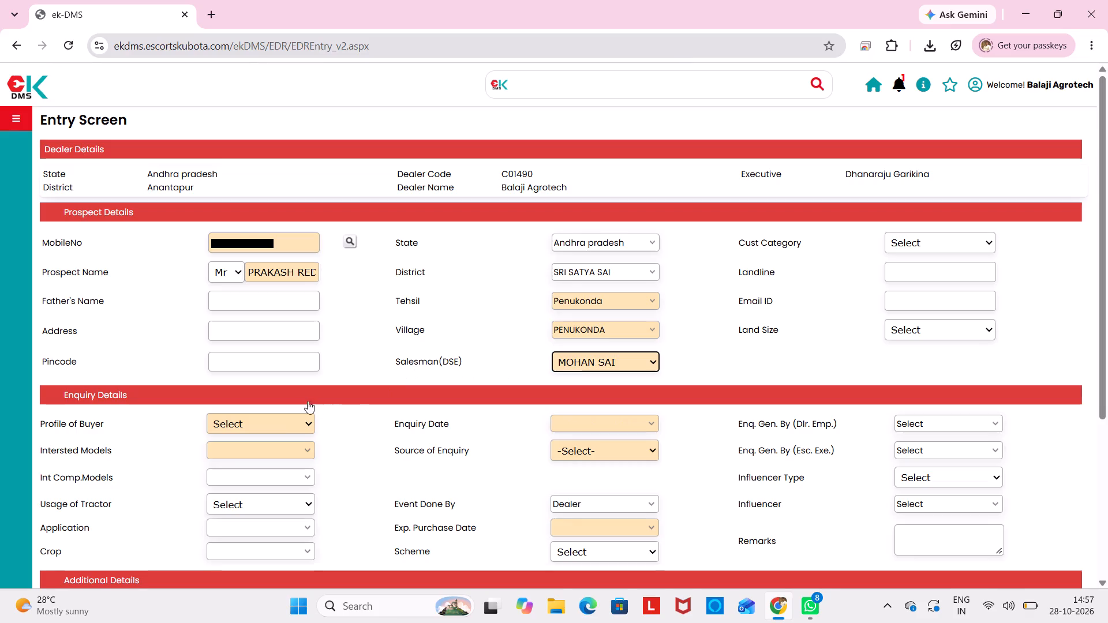
# In the enquiry details, set the profile of buyer to New and the interested model to MU4501-2WD.
pyautogui.click(279, 421)
pyautogui.press('Down')
pyautogui.press('Return')
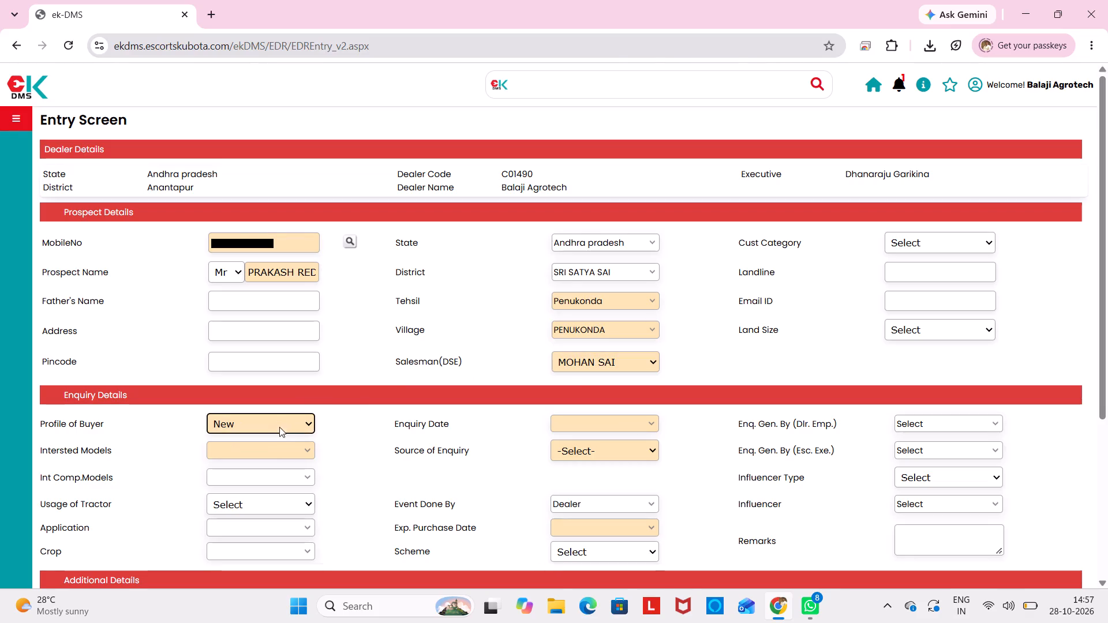
pyautogui.click(291, 446)
pyautogui.write('4501')
pyautogui.press('Down')
pyautogui.press('Down')
pyautogui.press('Down')
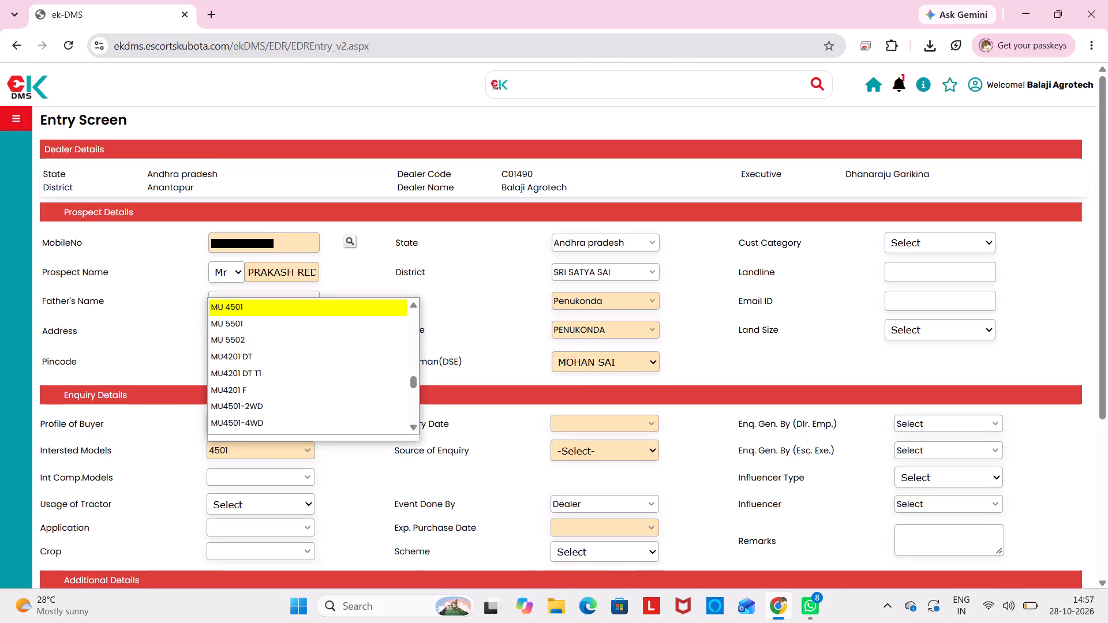
pyautogui.click(311, 407)
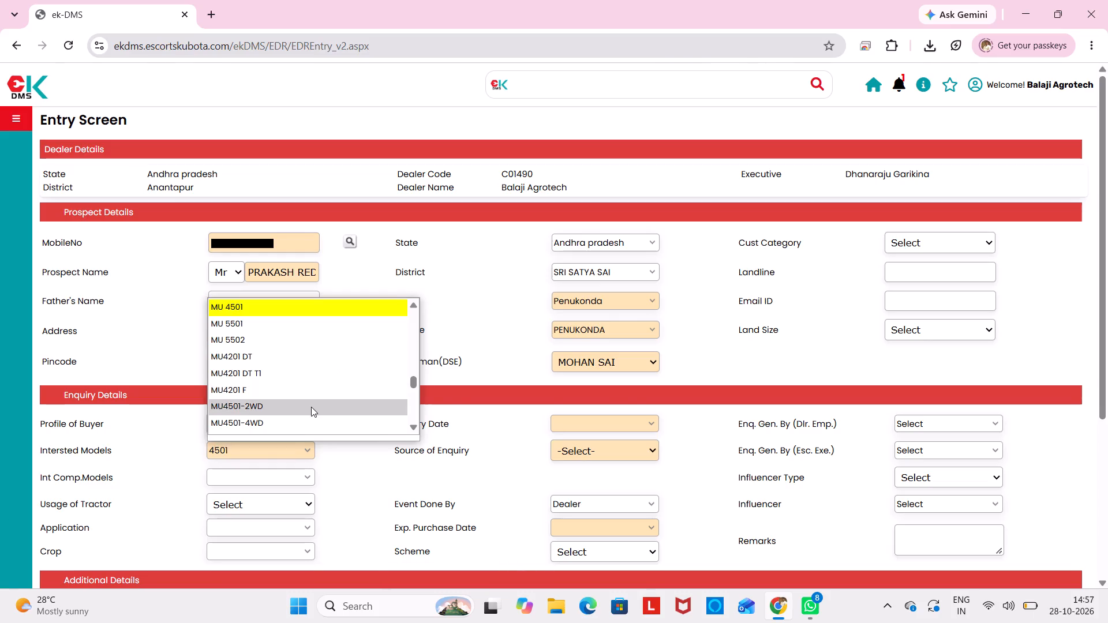
# Set the enquiry date to 28-Oct-2026 and the source of enquiry to the "Salesmen Generat…" option.
pyautogui.click(622, 425)
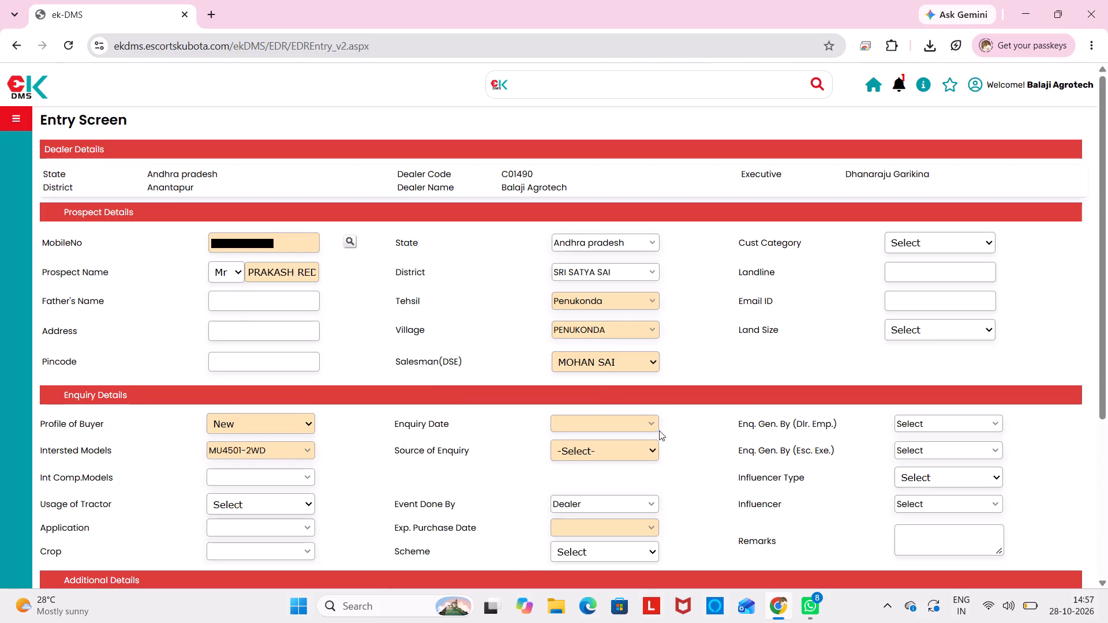
pyautogui.click(651, 421)
pyautogui.click(630, 354)
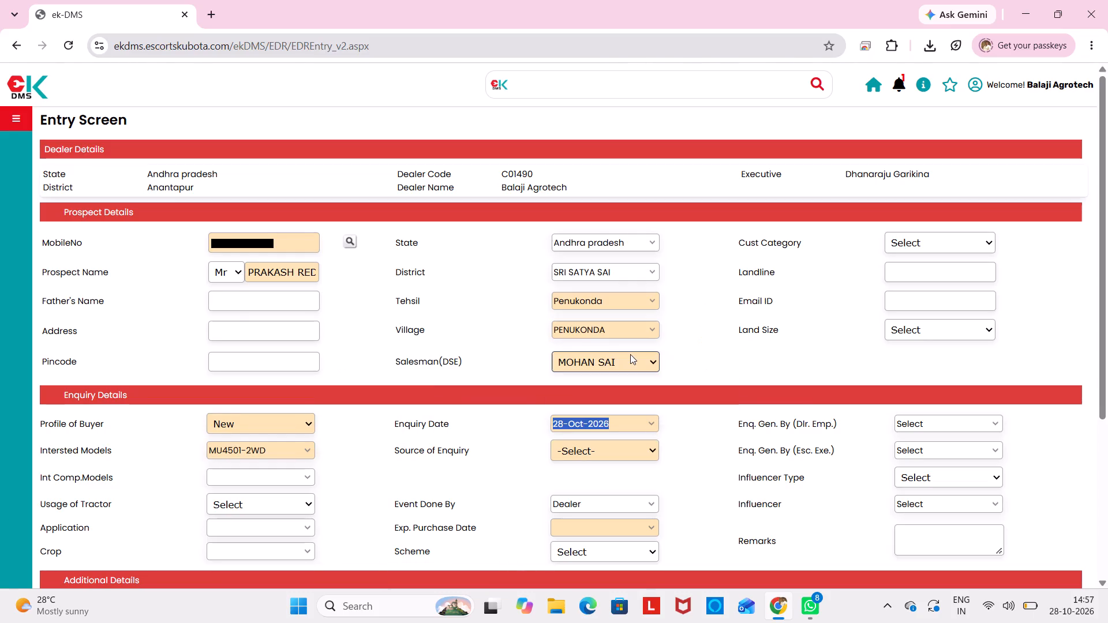
pyautogui.click(654, 456)
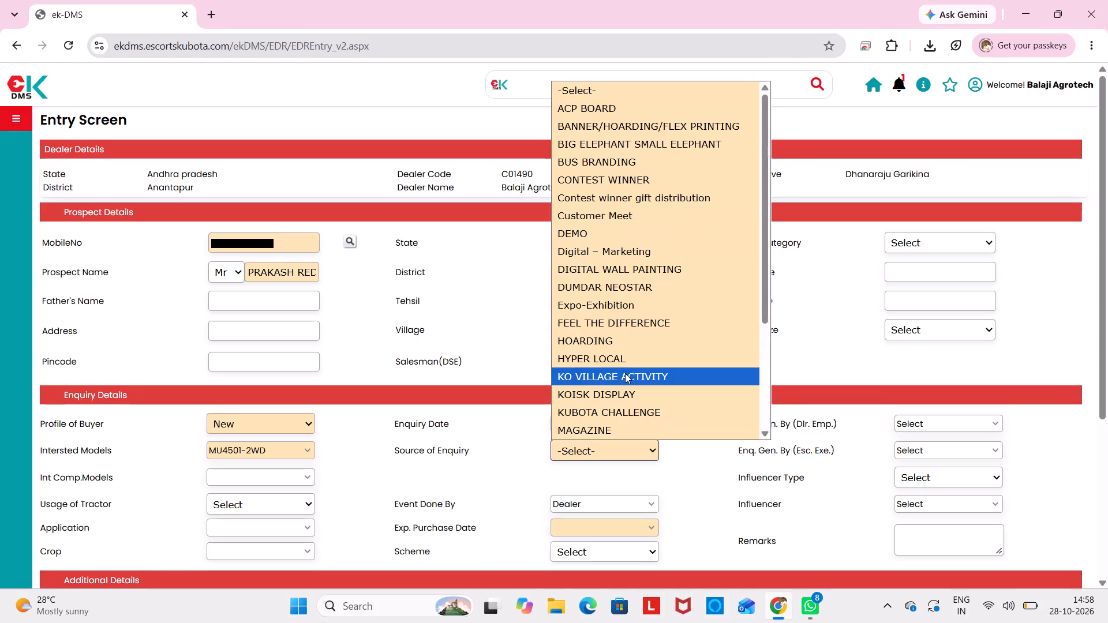
pyautogui.press('s')
pyautogui.press('Return')
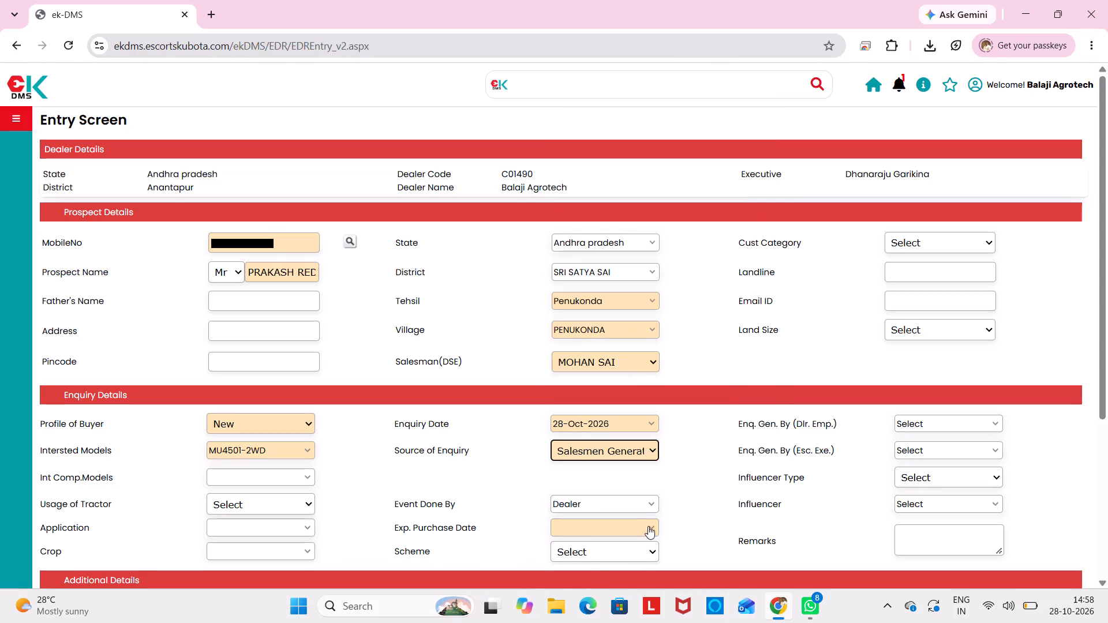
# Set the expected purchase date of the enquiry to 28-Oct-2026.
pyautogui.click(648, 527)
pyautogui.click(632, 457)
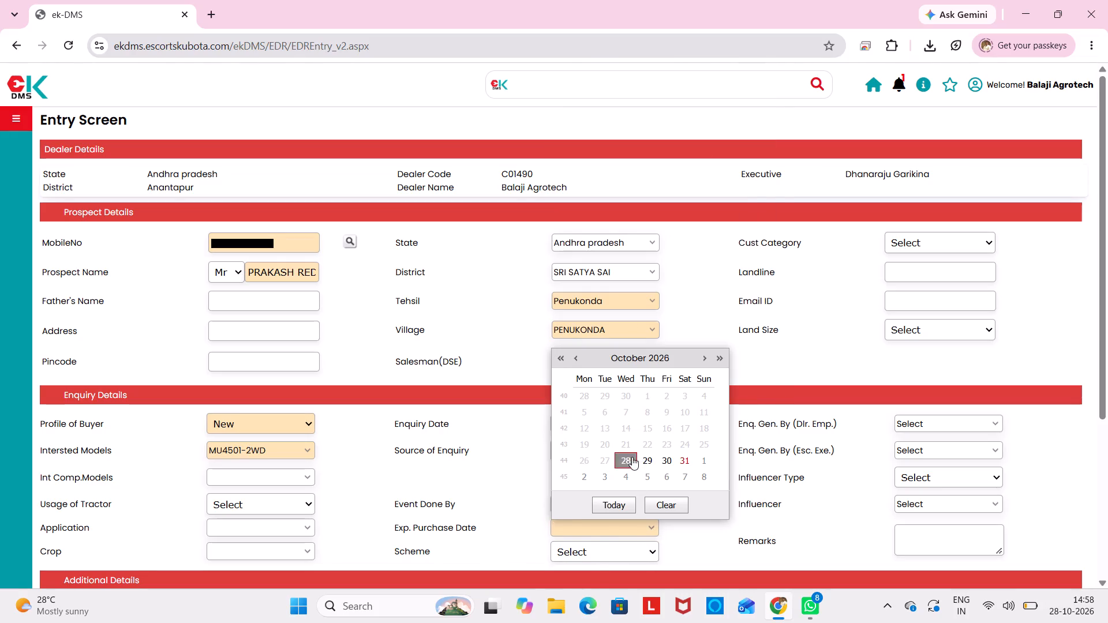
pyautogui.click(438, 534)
# Plan the enquiry follow-up for 28-Oct-2026 with plan type Phone Call and action plan "Showroom visit planned".
pyautogui.scroll(-3, 438, 534)
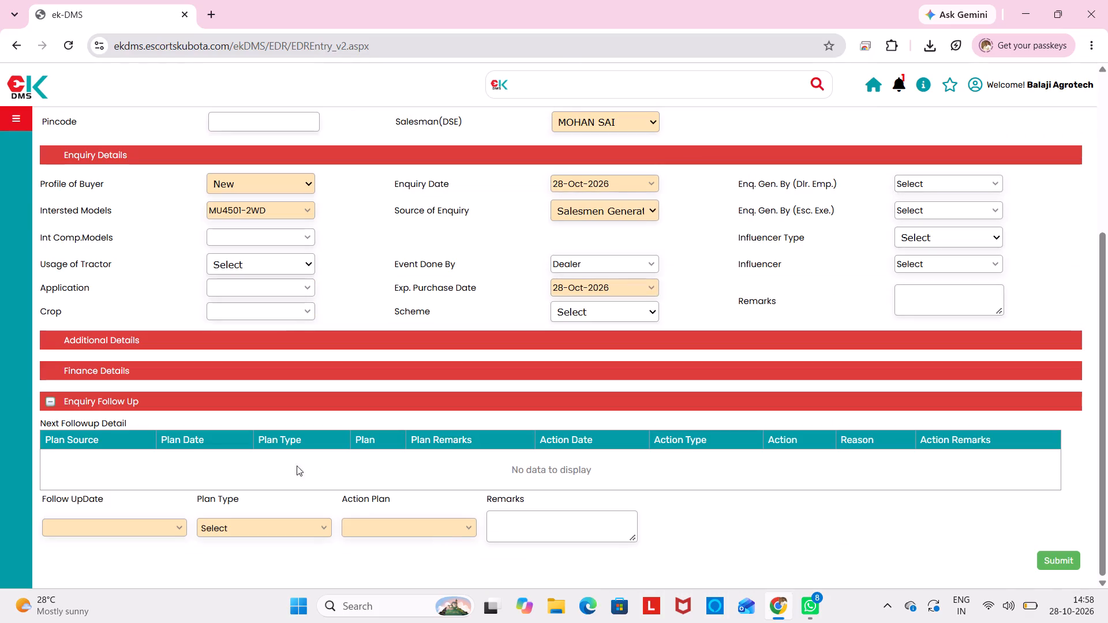
pyautogui.click(192, 528)
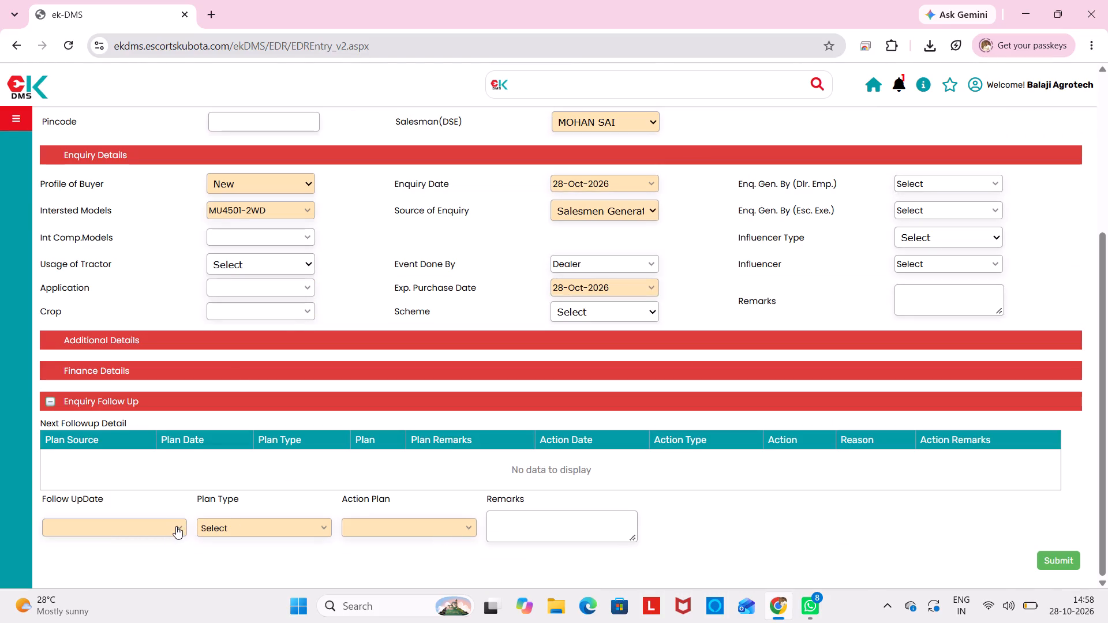
pyautogui.click(176, 526)
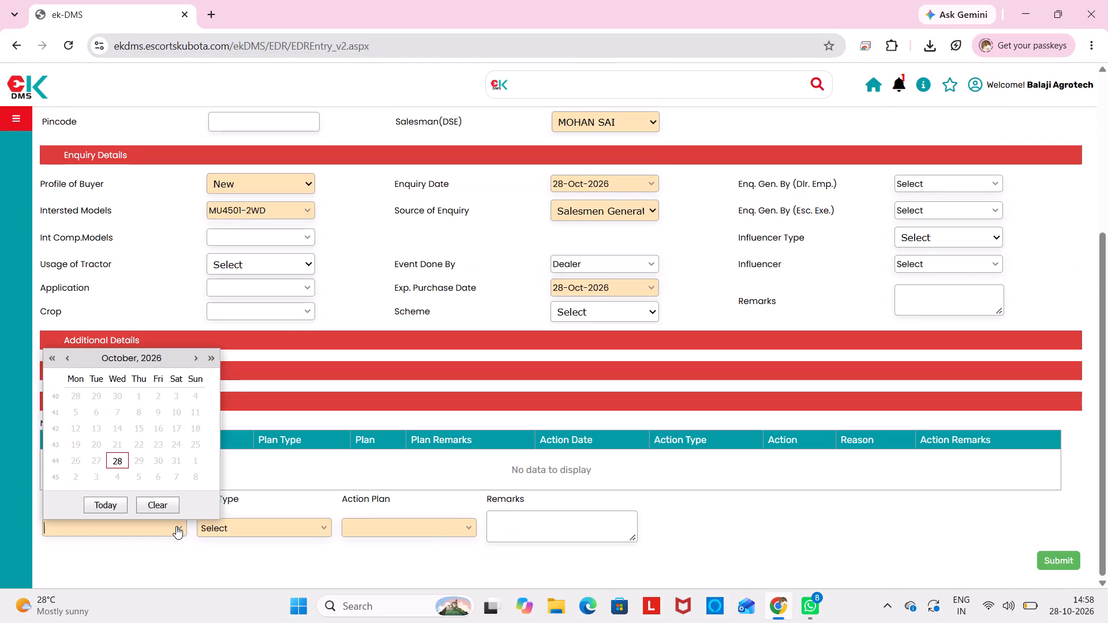
pyautogui.doubleClick(123, 463)
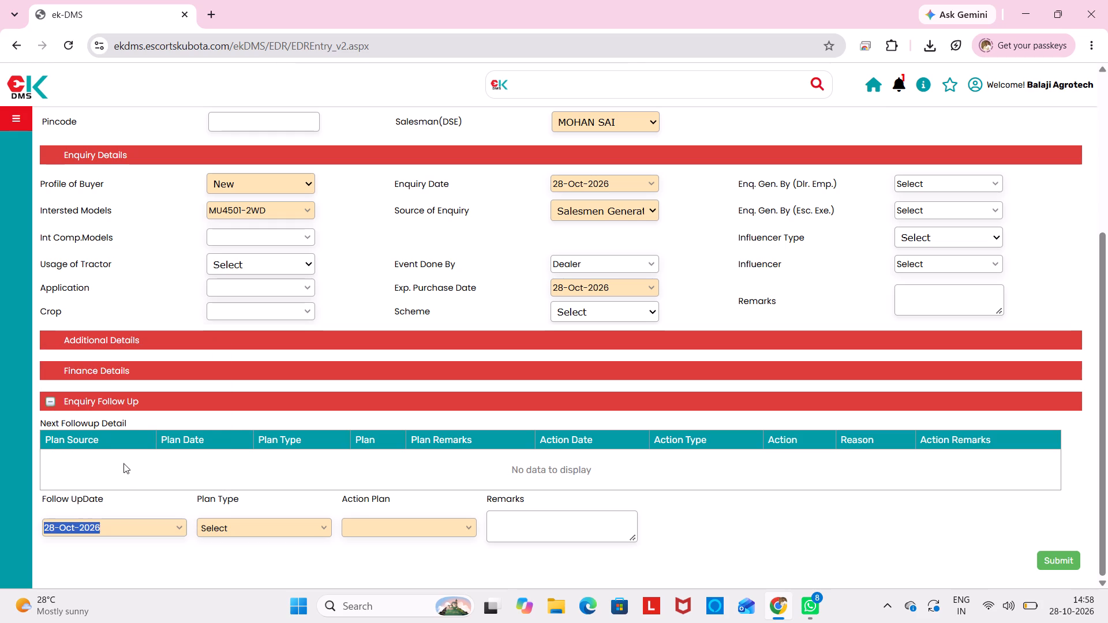
pyautogui.click(251, 533)
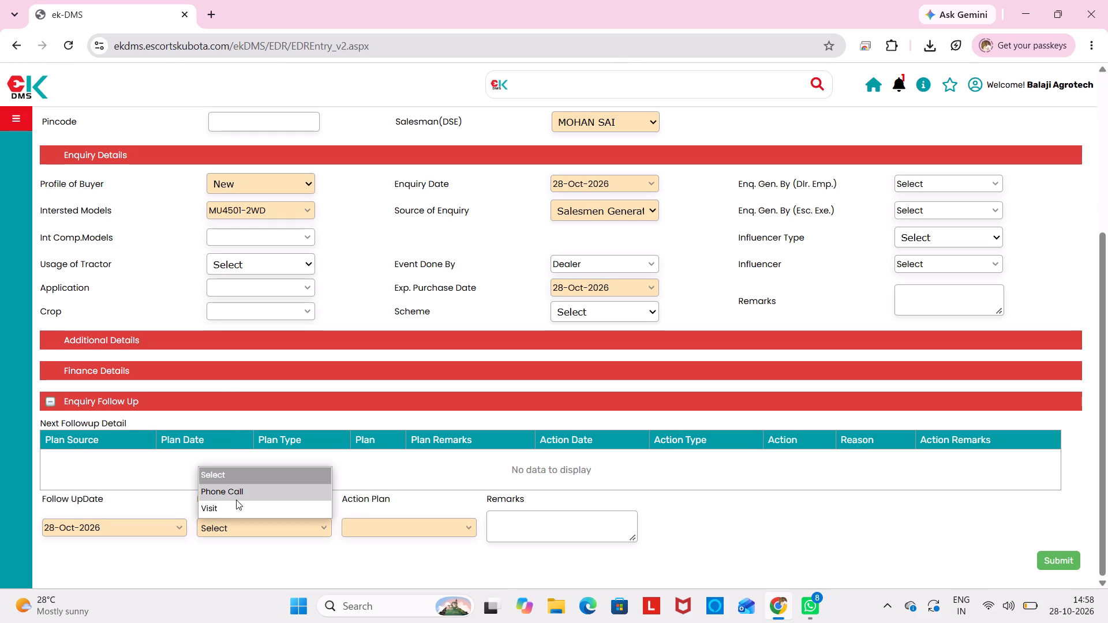
pyautogui.click(236, 499)
pyautogui.click(420, 530)
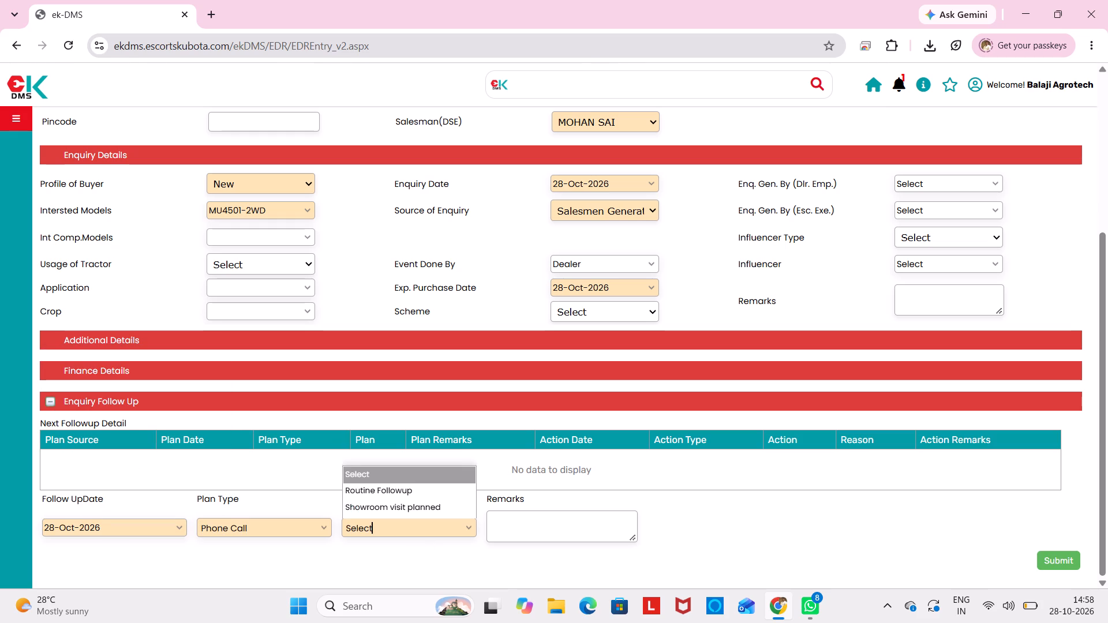
pyautogui.click(407, 487)
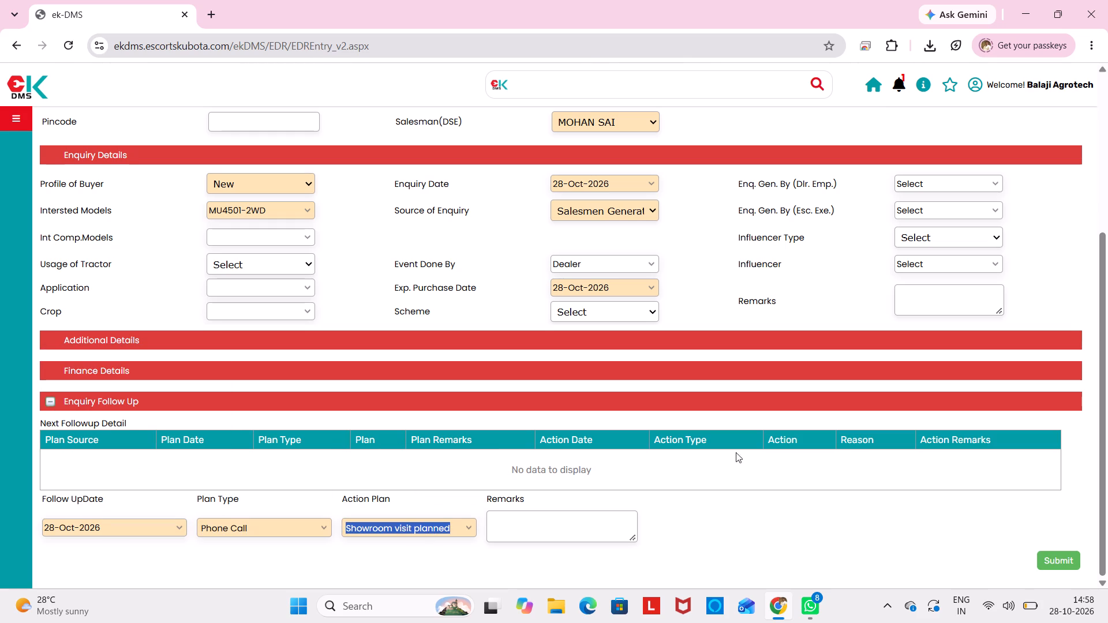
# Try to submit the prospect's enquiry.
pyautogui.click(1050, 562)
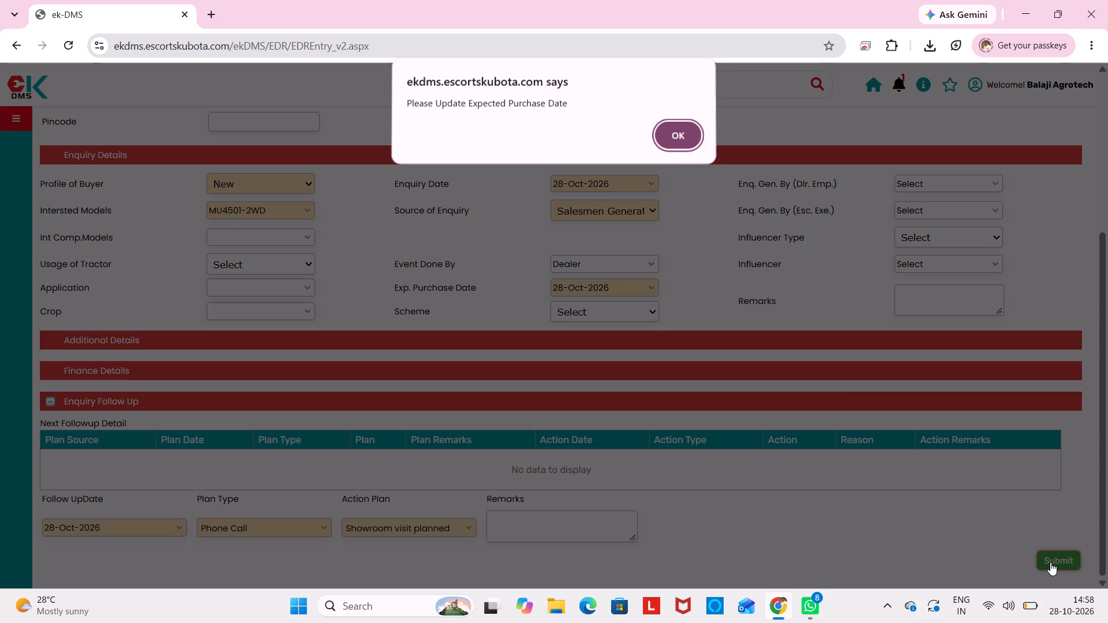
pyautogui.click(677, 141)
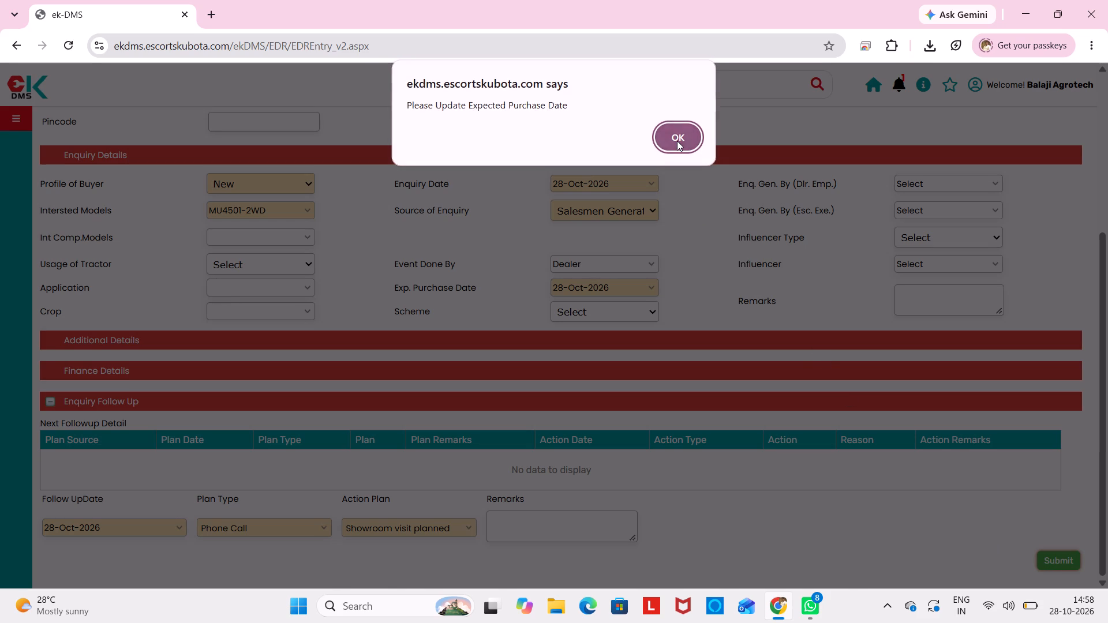
# Set the expected purchase date to 31-Oct-2026 and submit the prospect's enquiry.
pyautogui.click(656, 283)
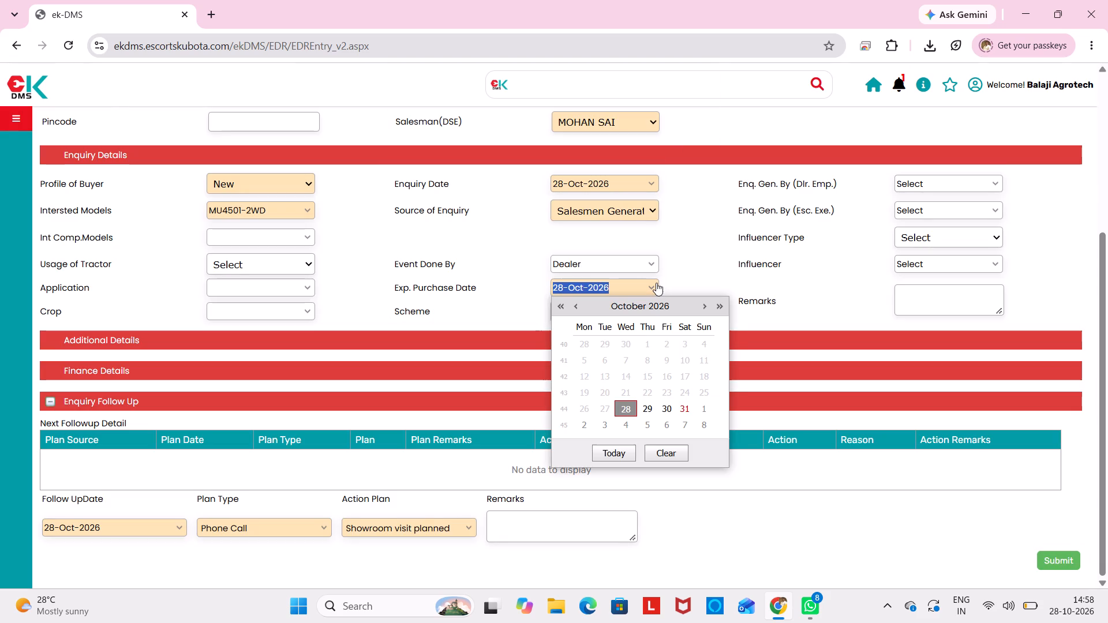
pyautogui.click(681, 404)
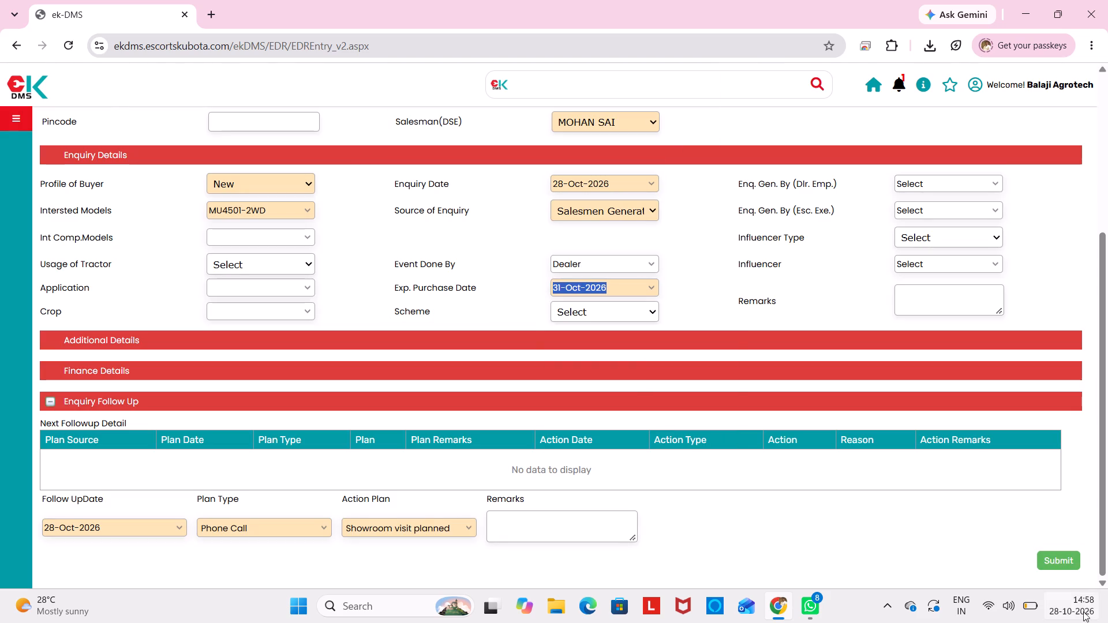
pyautogui.click(1047, 549)
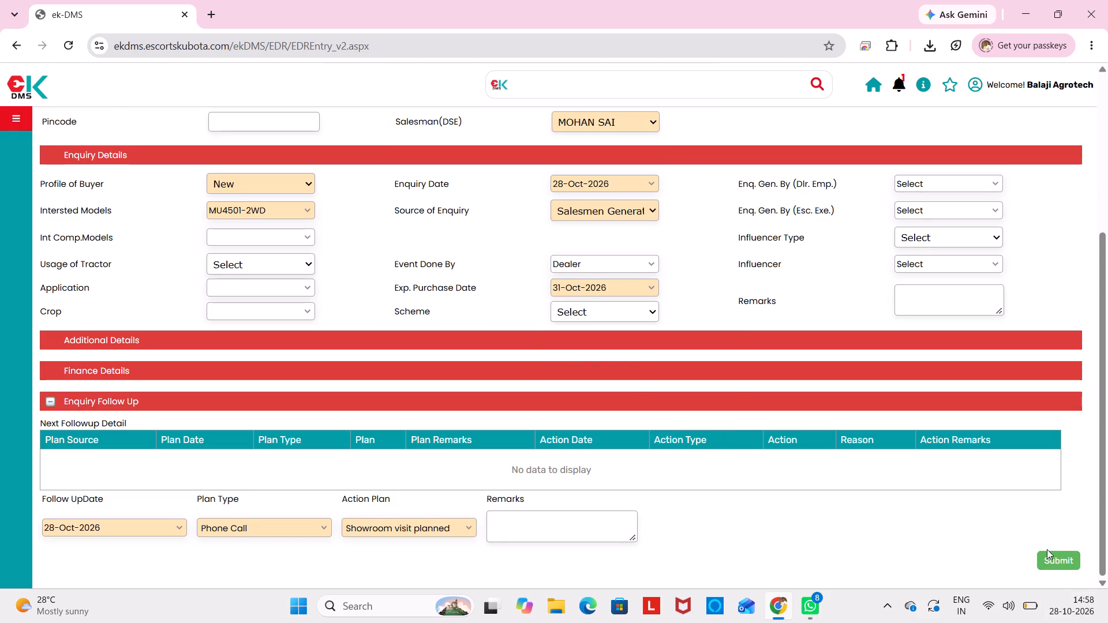
pyautogui.click(1051, 561)
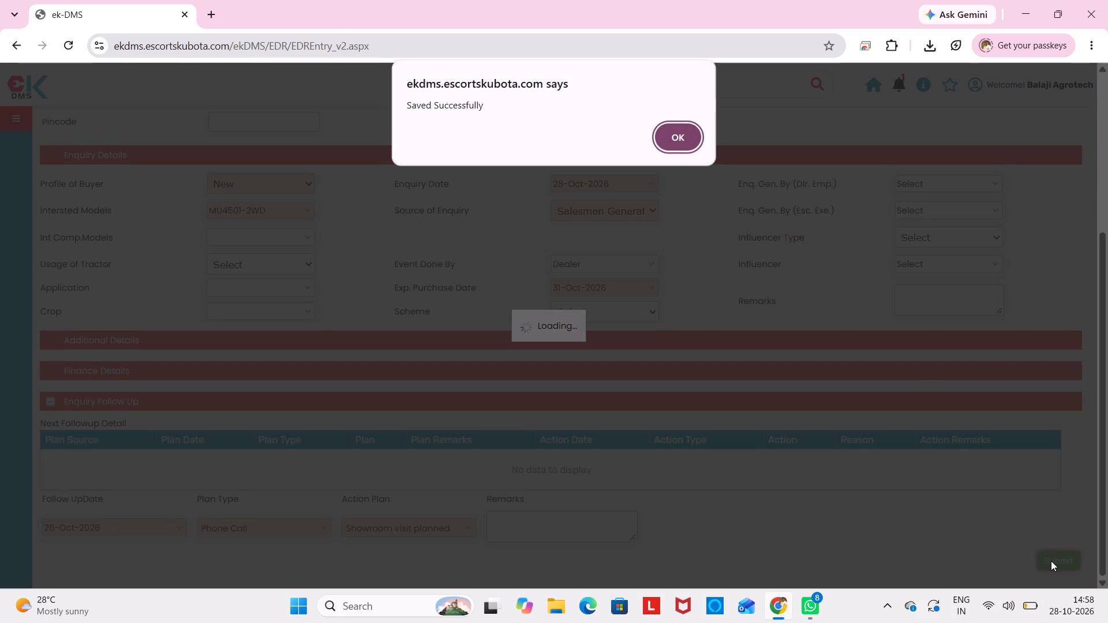
pyautogui.press('Return')
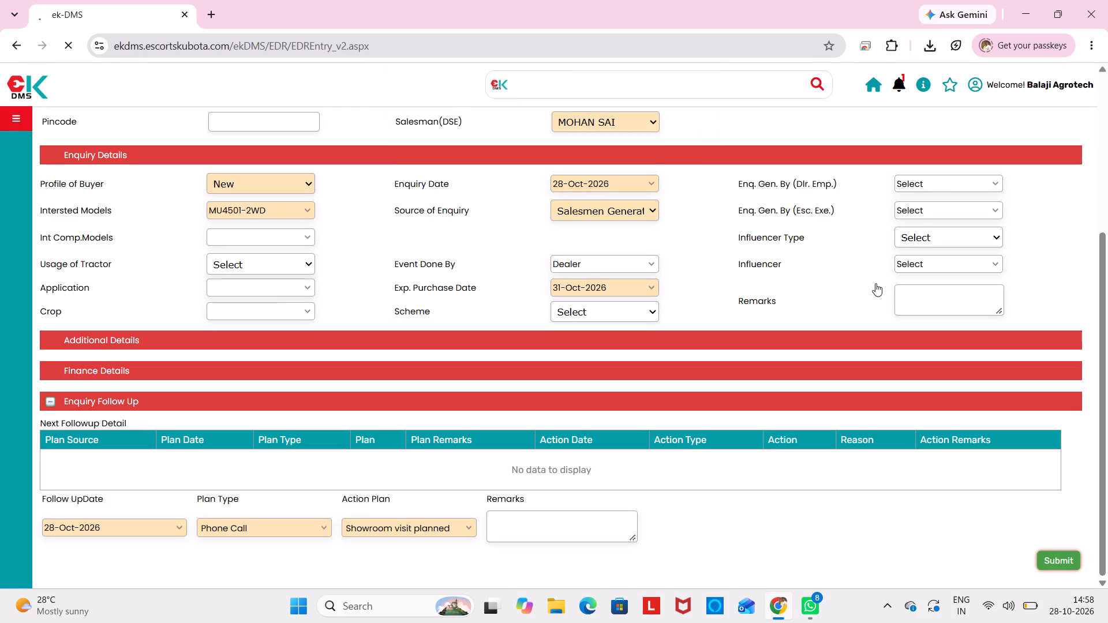
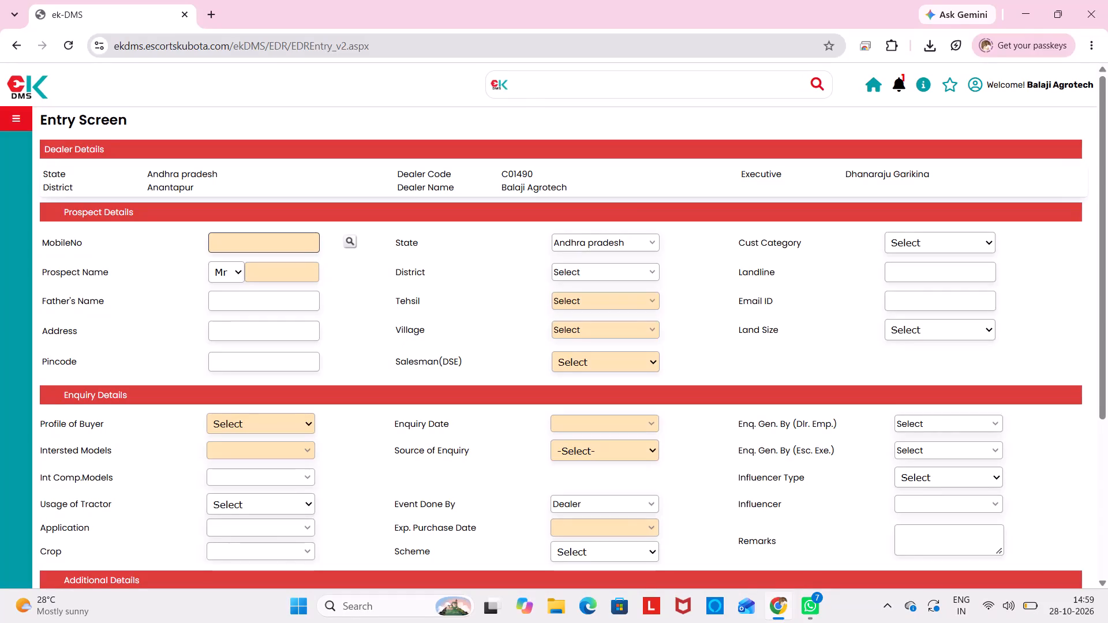
# Enter the prospect's mobile number and name in the prospect details of the new enquiry.
pyautogui.click(310, 249)
pyautogui.hotkey('ctrl', 'v')
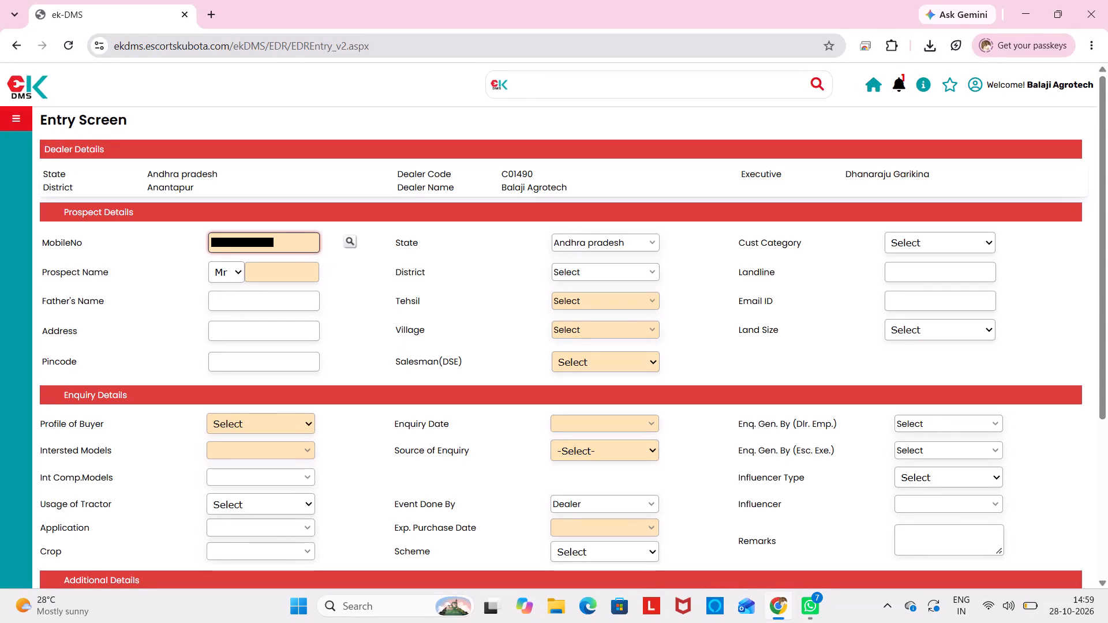
pyautogui.click(299, 267)
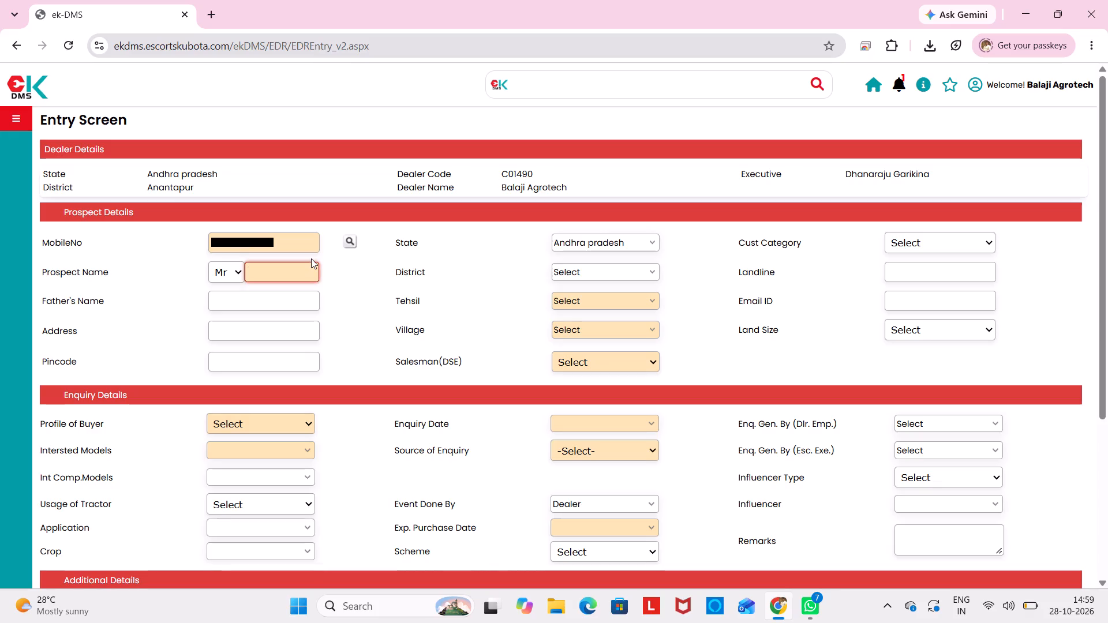
pyautogui.write('JAIDEEP')
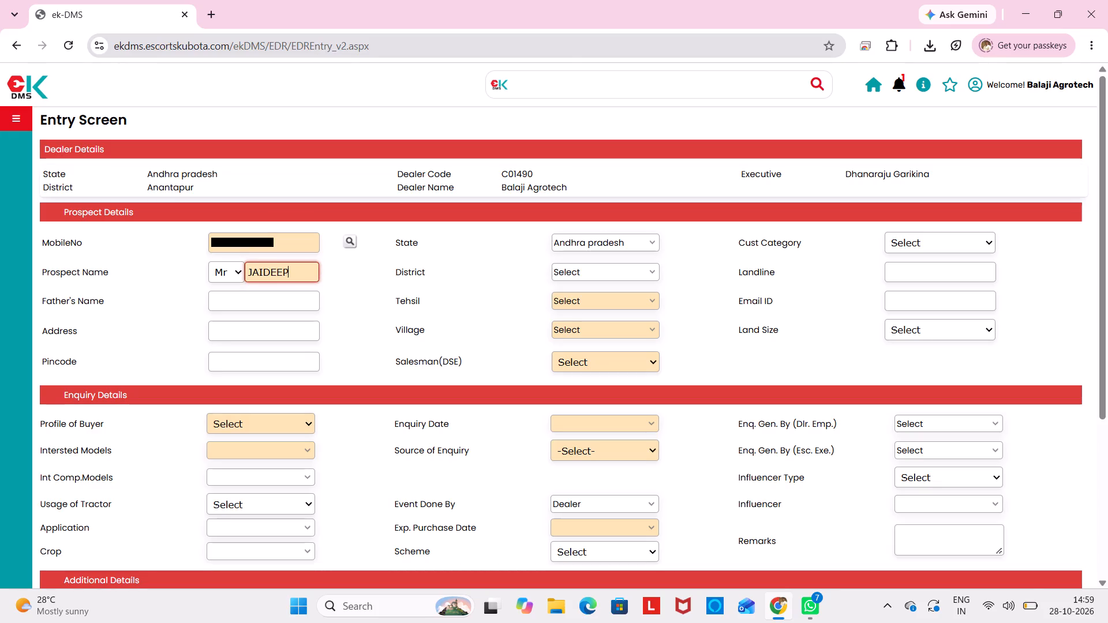
# Set the prospect's district to SRI SATYA SAI.
pyautogui.click(603, 269)
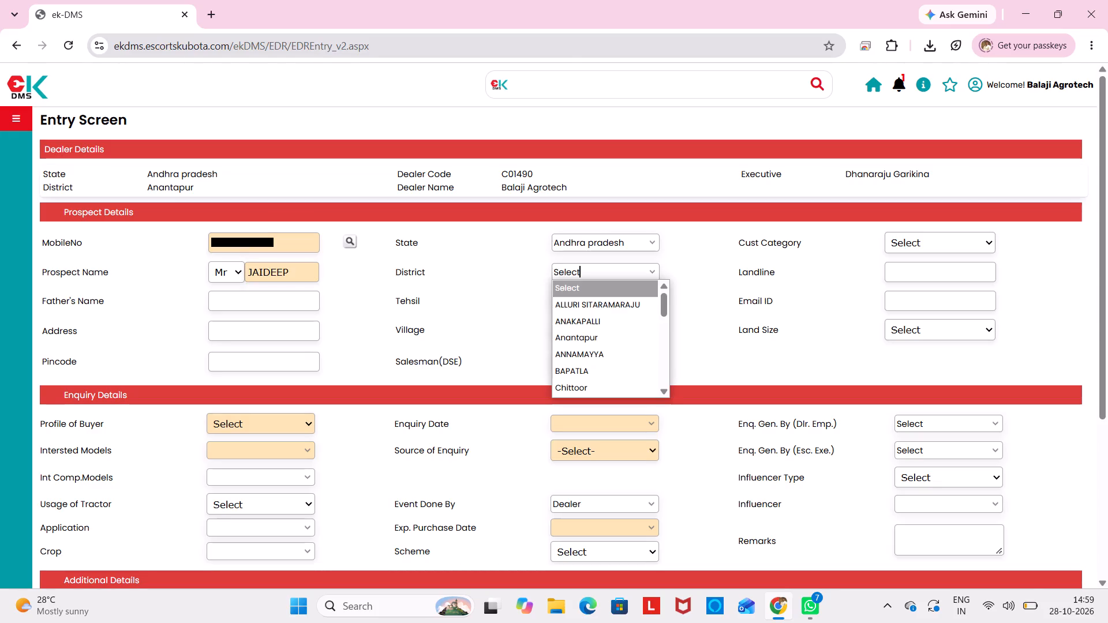
pyautogui.press('s')
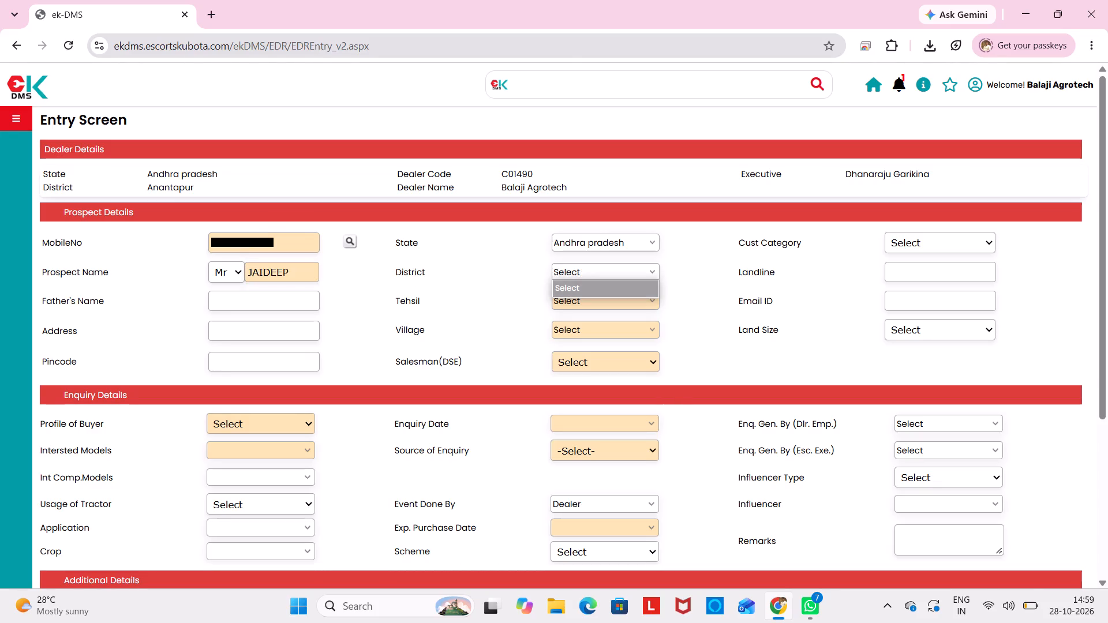
pyautogui.press('BackSpace')
pyautogui.press('BackSpace')
pyautogui.press('BackSpace')
pyautogui.press('BackSpace')
pyautogui.press('BackSpace')
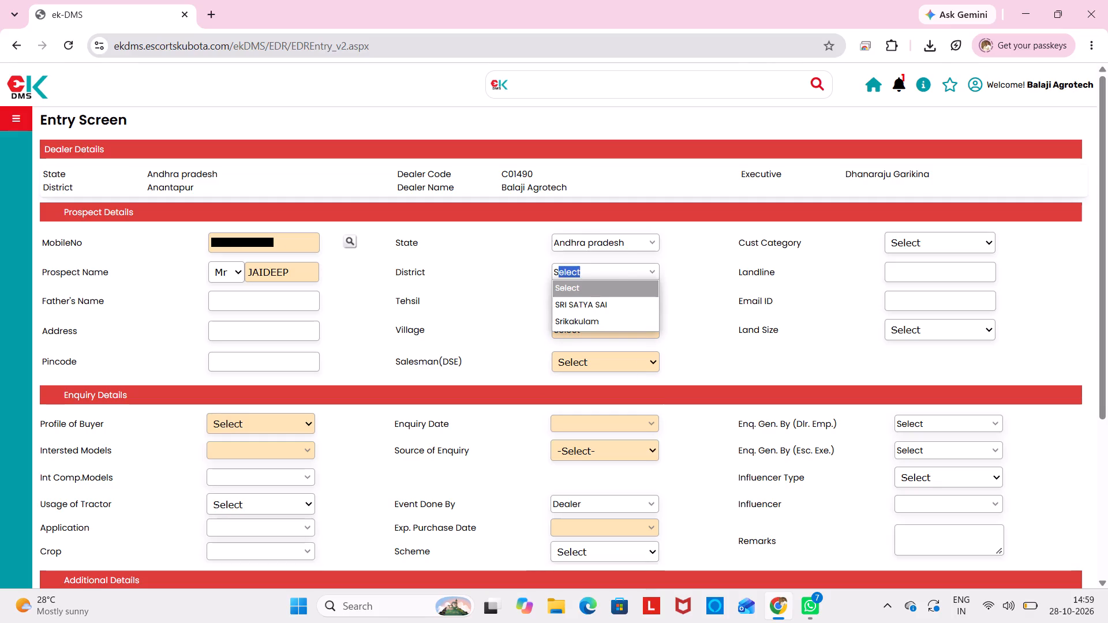
pyautogui.write('RI')
pyautogui.press('Return')
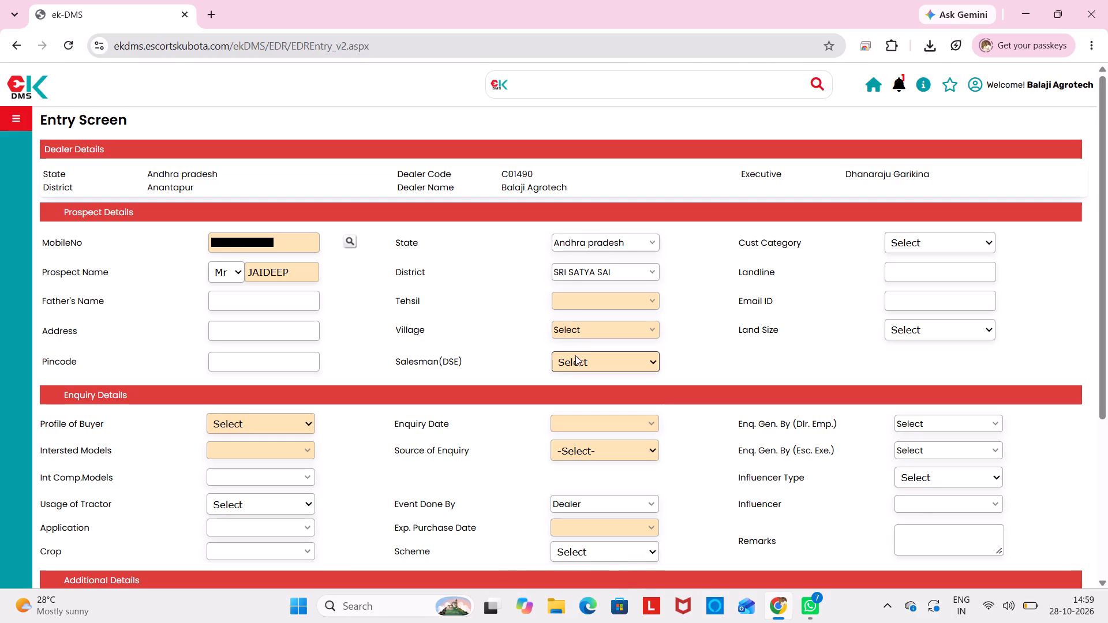
# Set the prospect's tehsil to Penukonda and the village to PENUKONDA.
pyautogui.doubleClick(572, 307)
pyautogui.press('p')
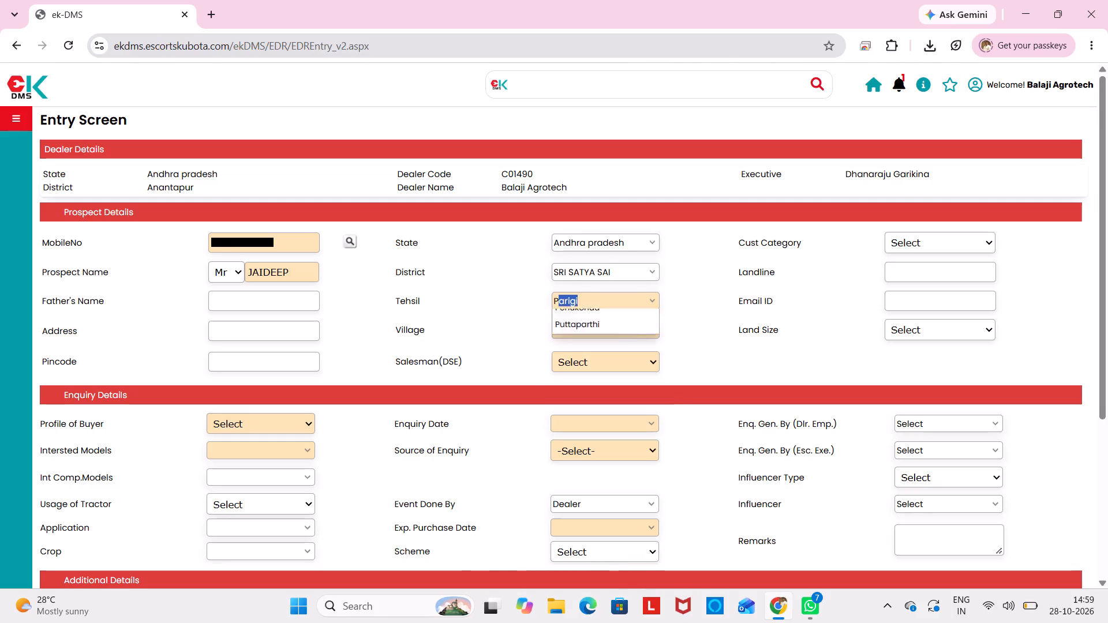
pyautogui.press('Down')
pyautogui.press('Return')
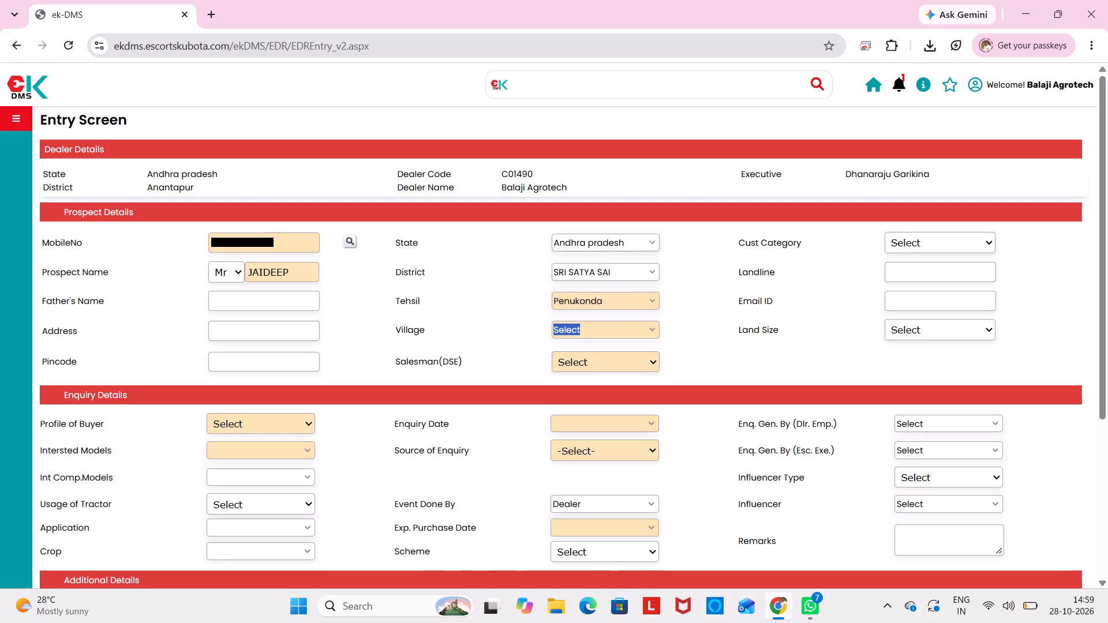
pyautogui.doubleClick(570, 331)
pyautogui.press('p')
pyautogui.press('Return')
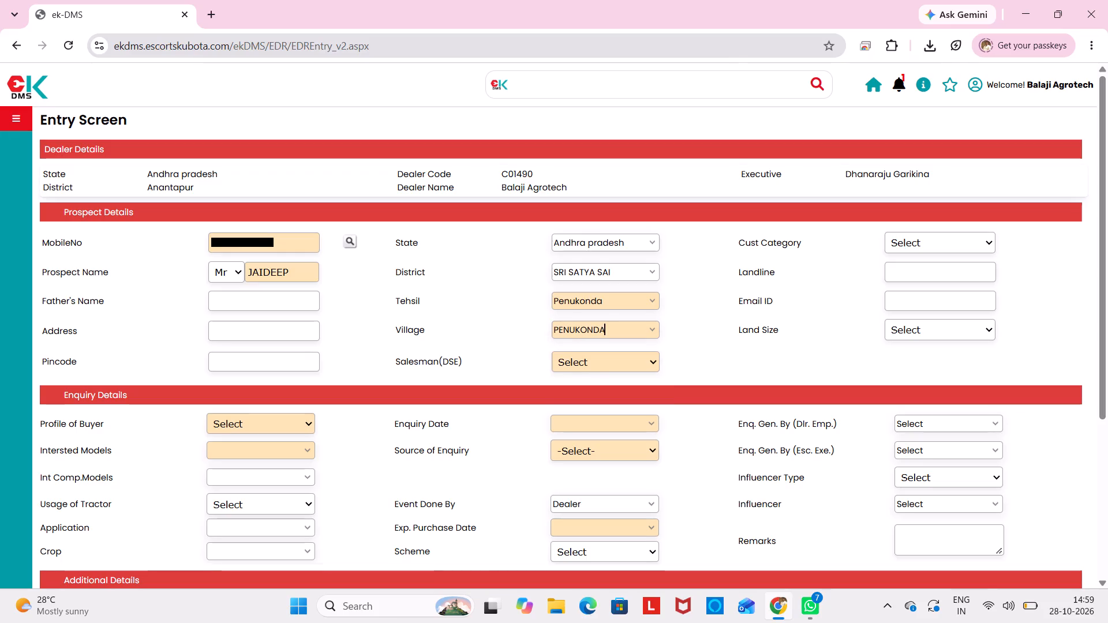
# Assign the responsible salesman (DSE) to the prospect.
pyautogui.click(596, 366)
pyautogui.press('s')
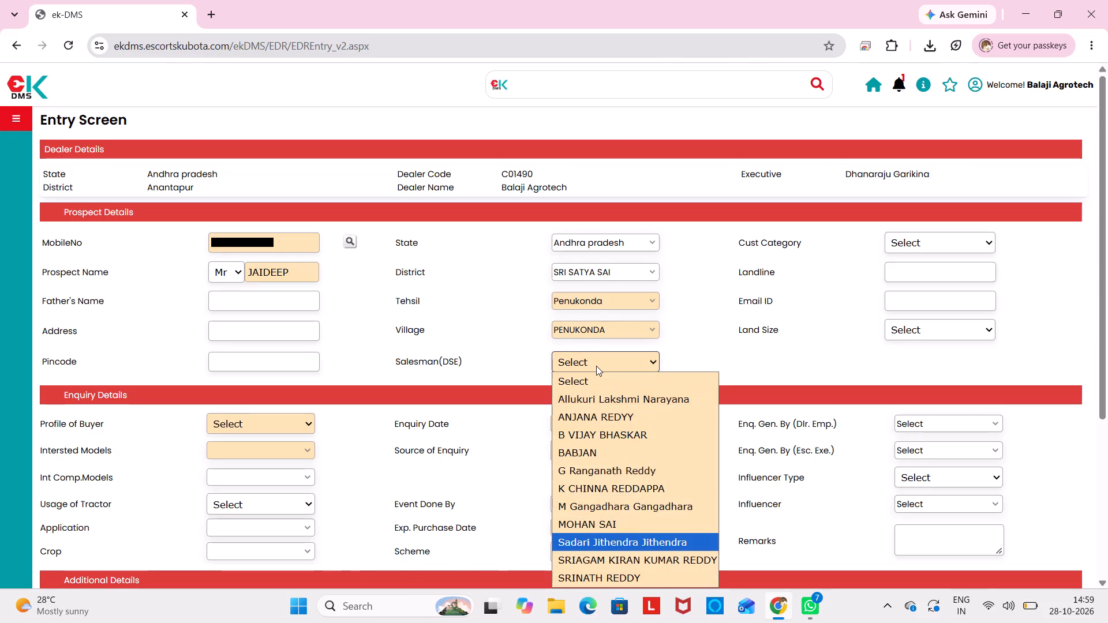
pyautogui.press('s')
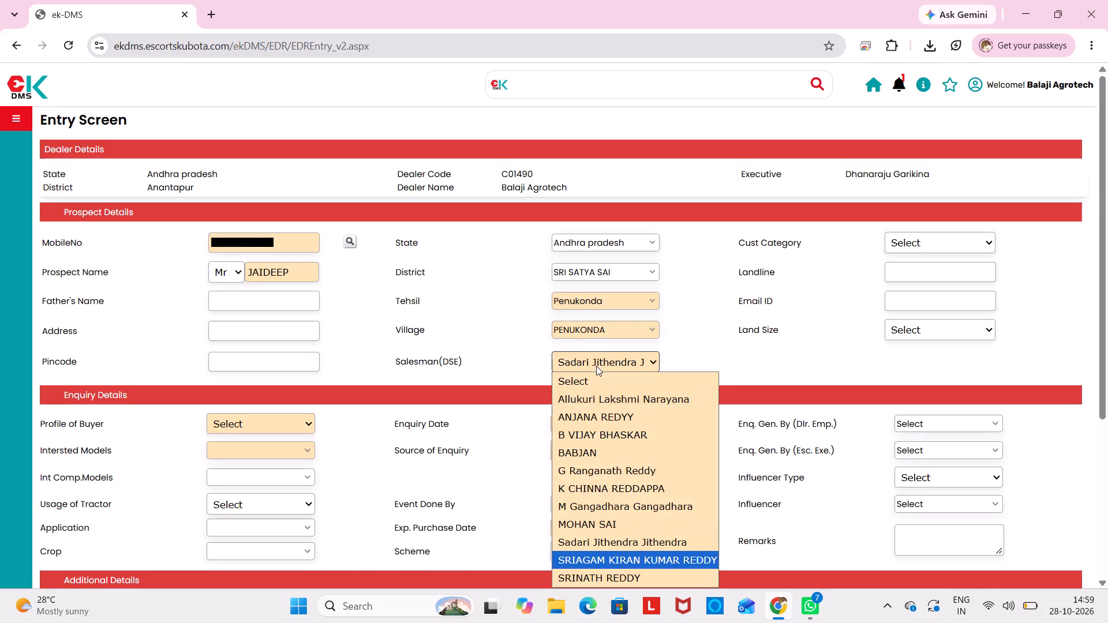
pyautogui.write('MM')
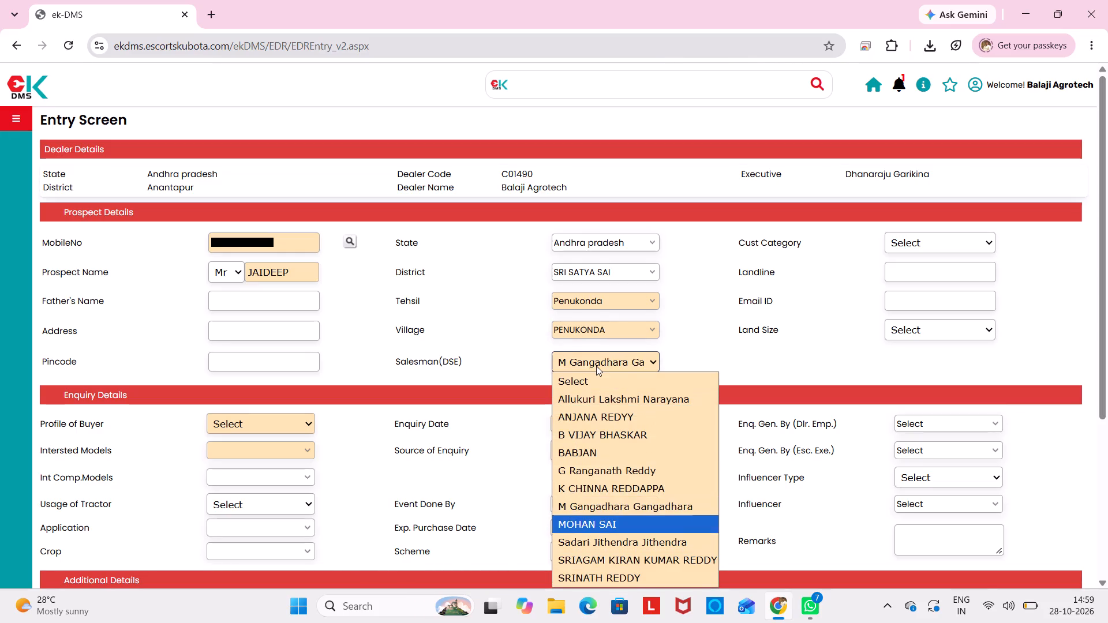
pyautogui.press('Return')
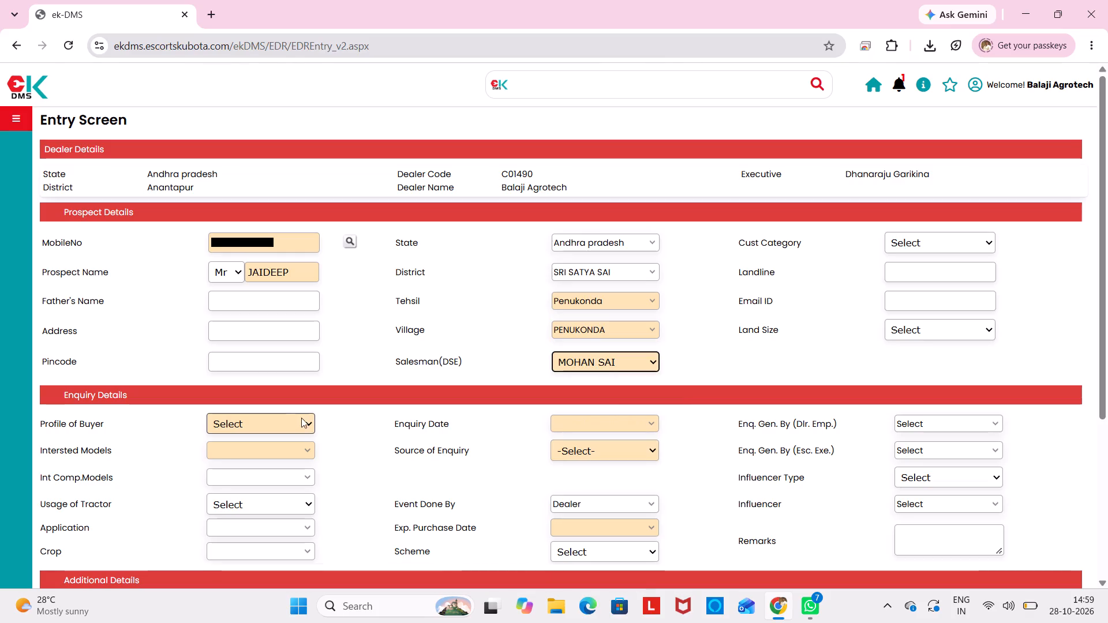
# Set the profile of buyer to New and the interested model to MU4501-2WD.
pyautogui.click(298, 421)
pyautogui.press('Down')
pyautogui.press('Return')
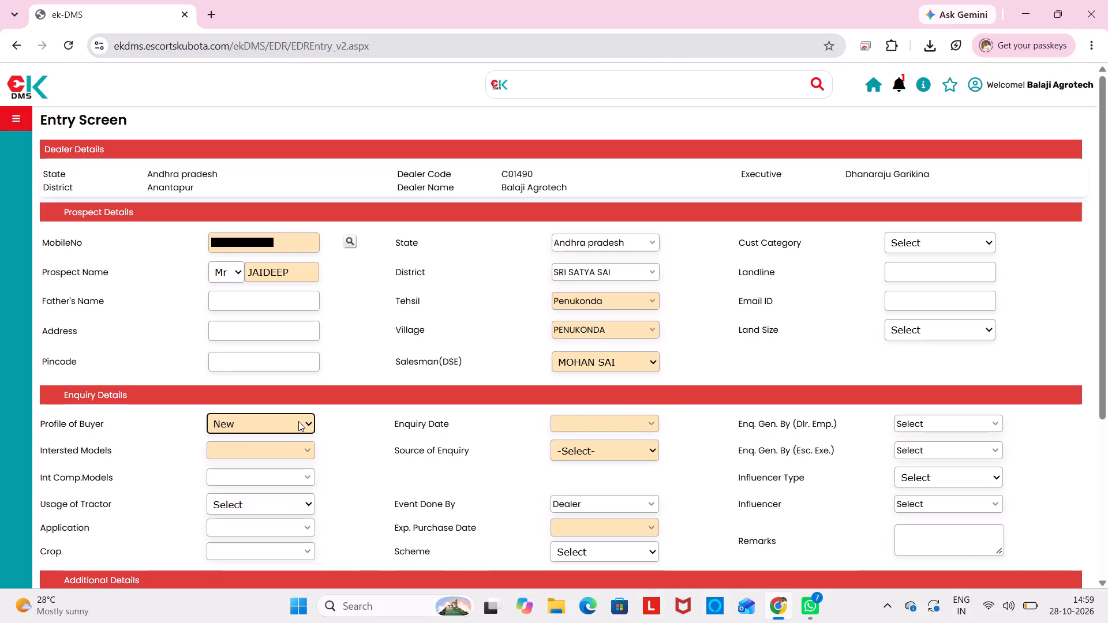
pyautogui.click(288, 445)
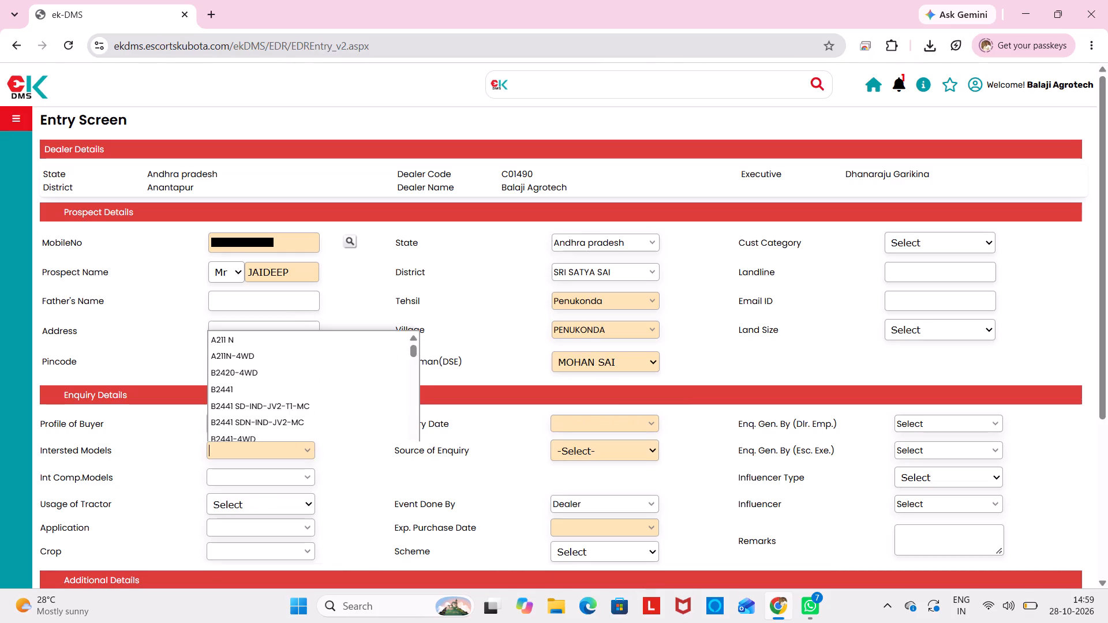
pyautogui.write('450')
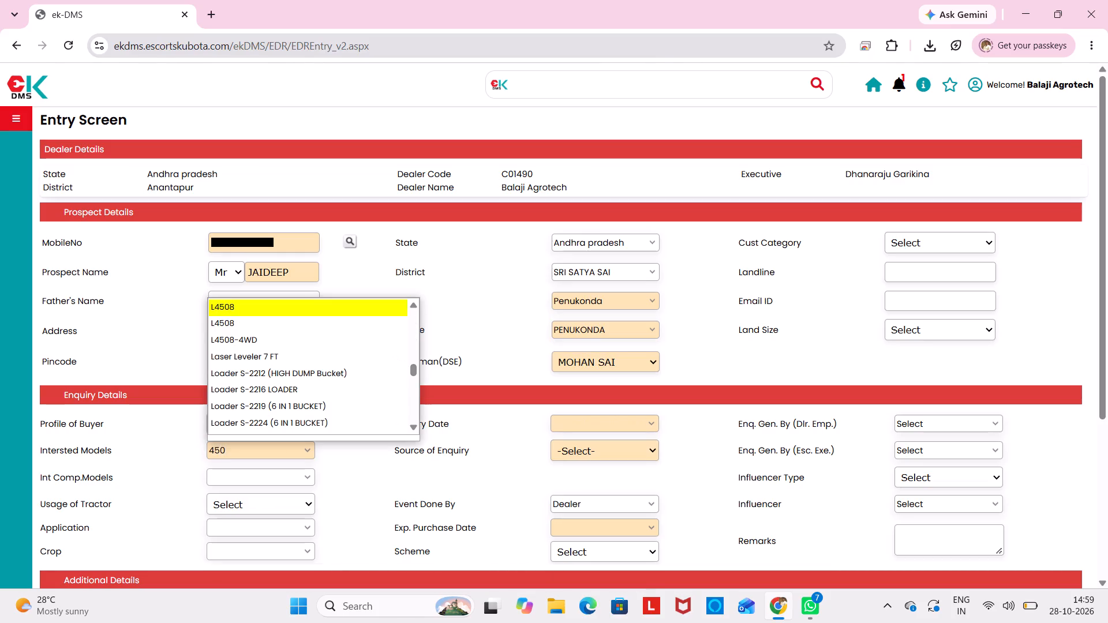
pyautogui.press('1')
pyautogui.press('Down')
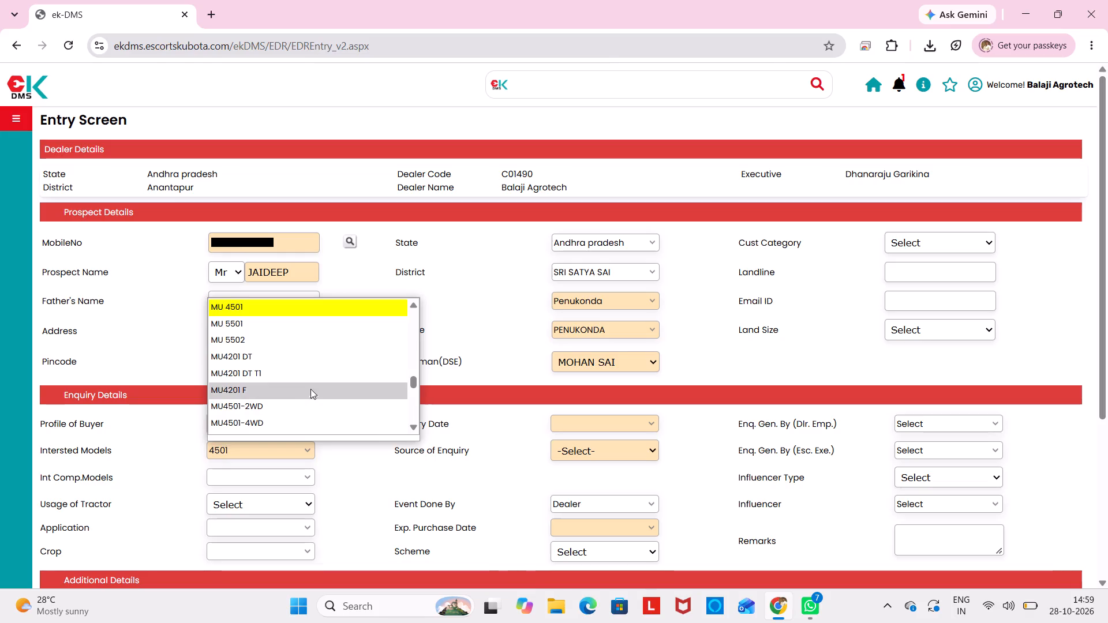
pyautogui.click(324, 399)
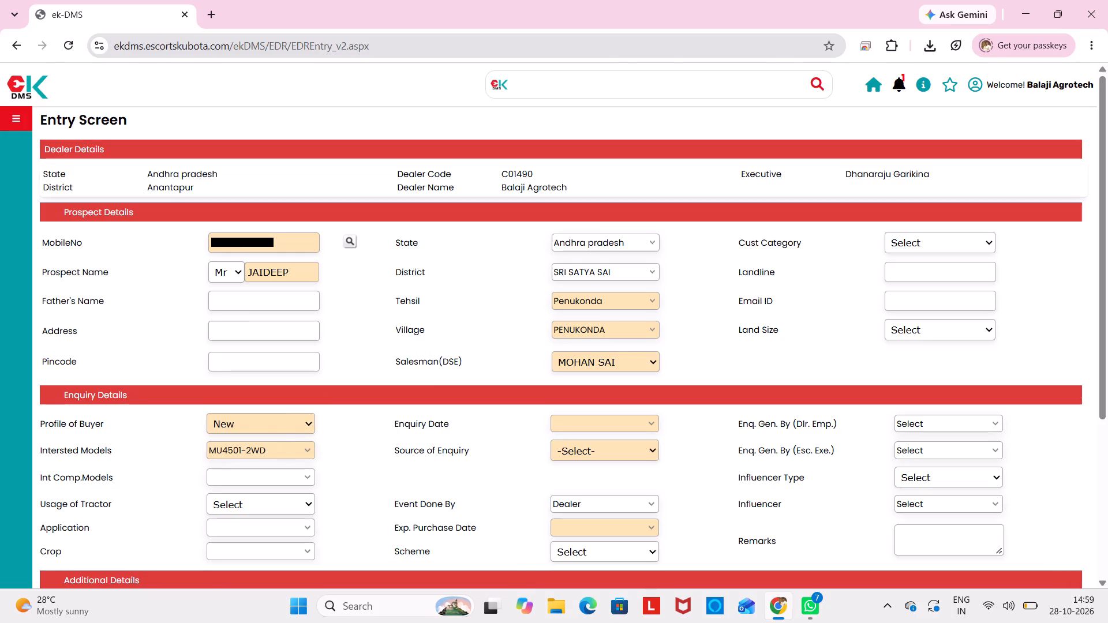
pyautogui.click(282, 449)
pyautogui.click(272, 406)
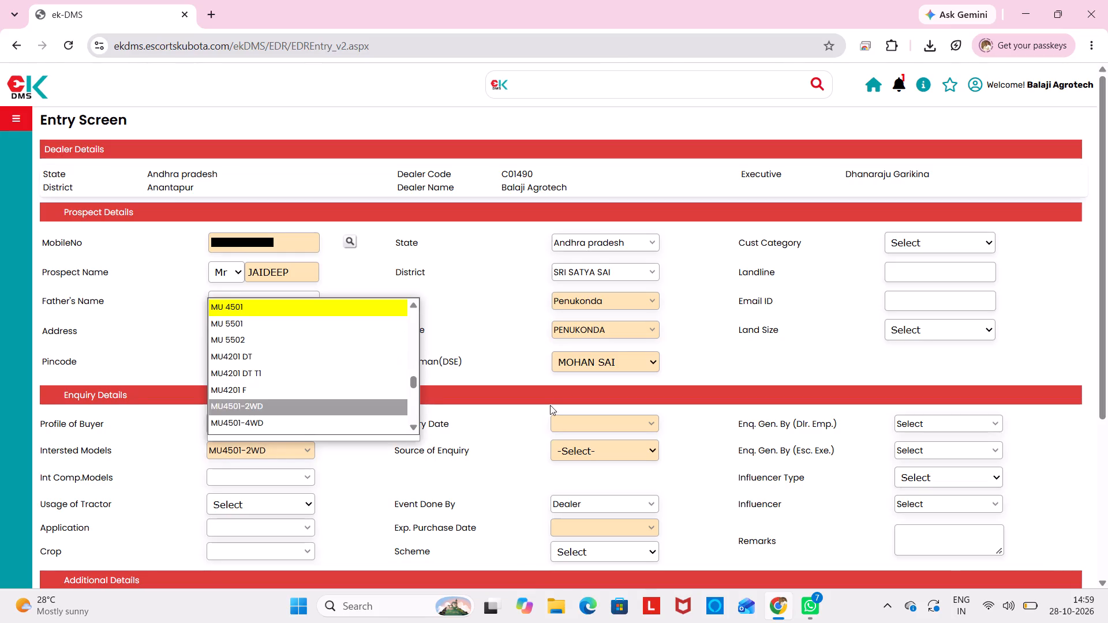
pyautogui.click(638, 438)
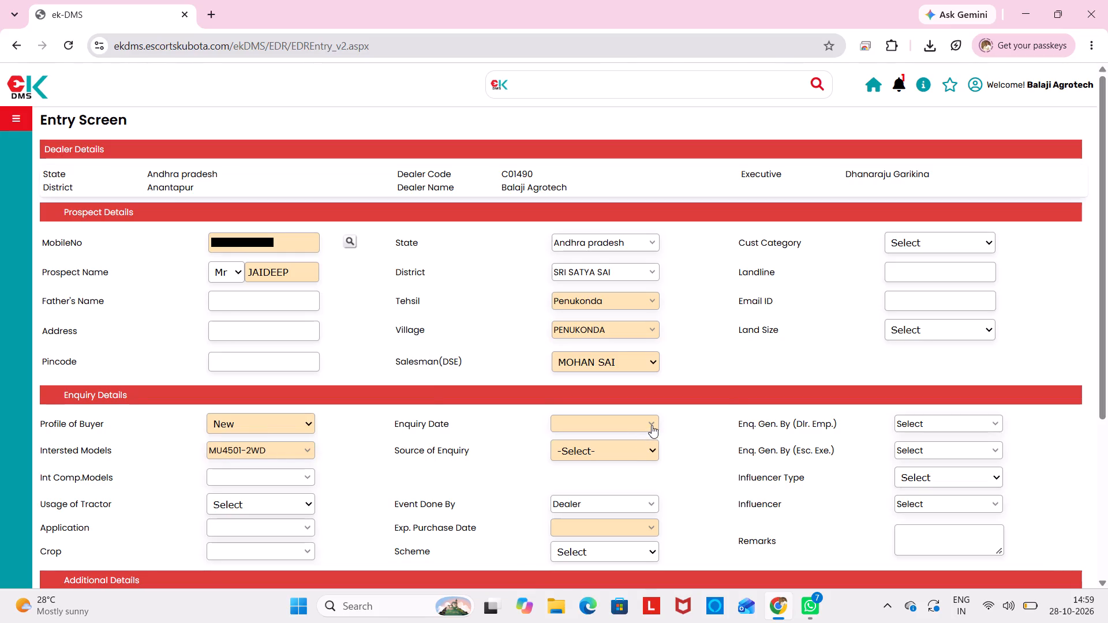
# Set the enquiry date to 25-Oct-2026.
pyautogui.click(652, 425)
pyautogui.click(708, 336)
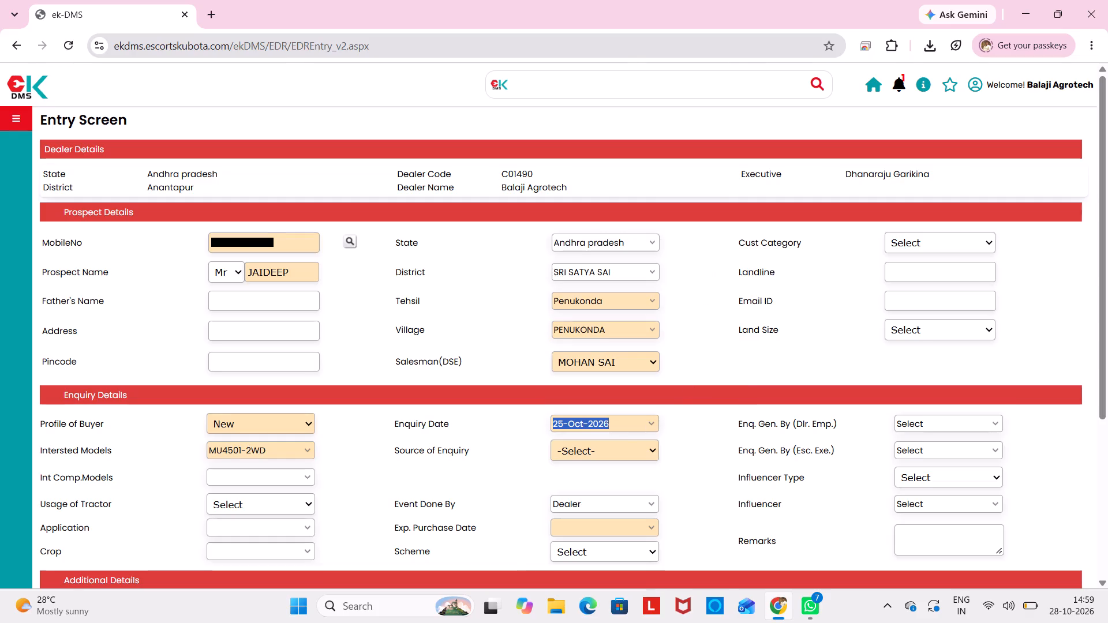
# Open the choices for the source of enquiry.
pyautogui.click(615, 451)
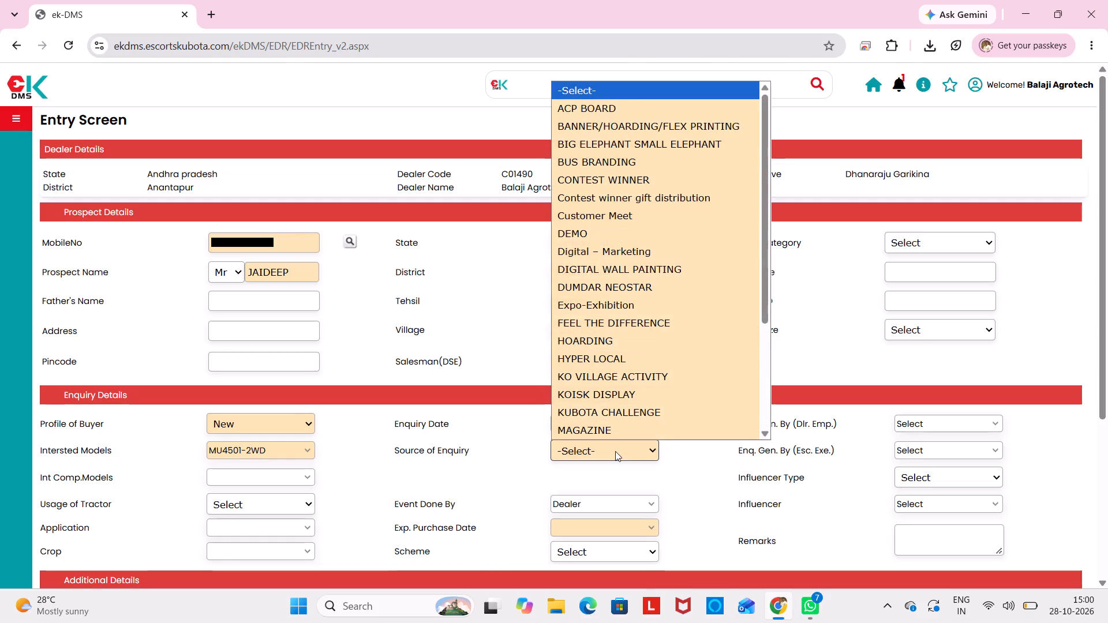
# Set the source of enquiry to the salesmen-generated option and the expected purchase date to 31-Oct-2026.
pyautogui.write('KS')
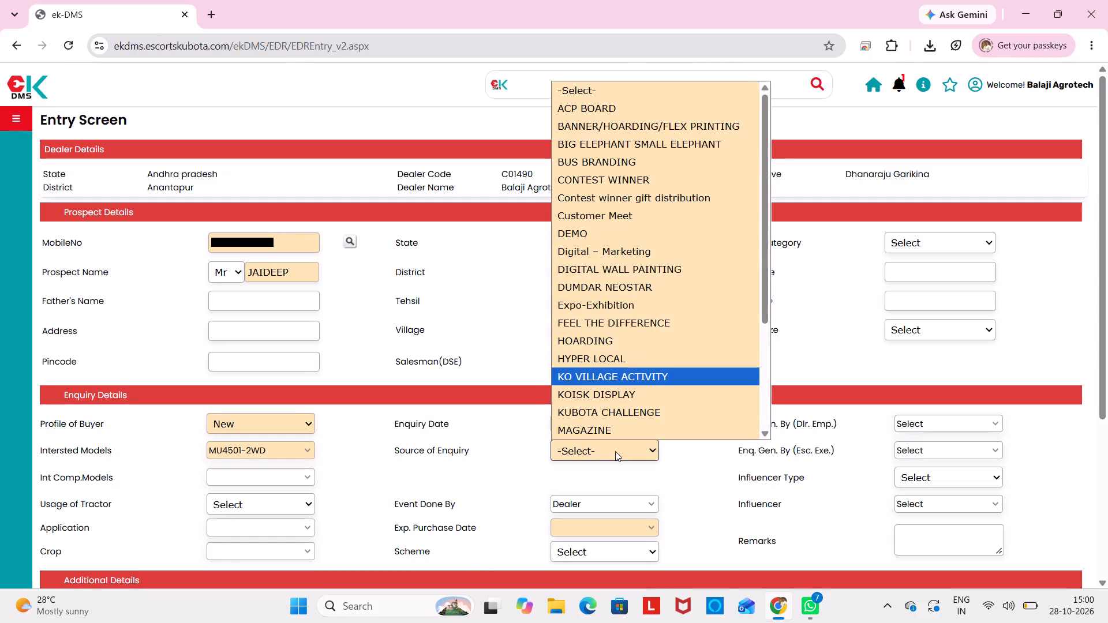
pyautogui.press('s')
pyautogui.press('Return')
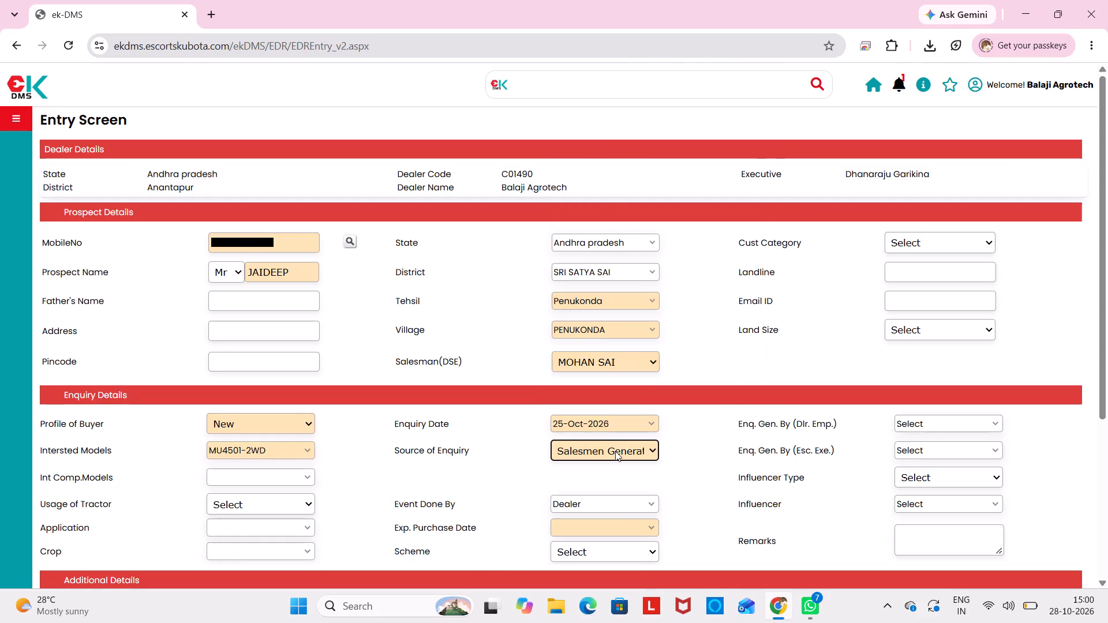
pyautogui.click(643, 530)
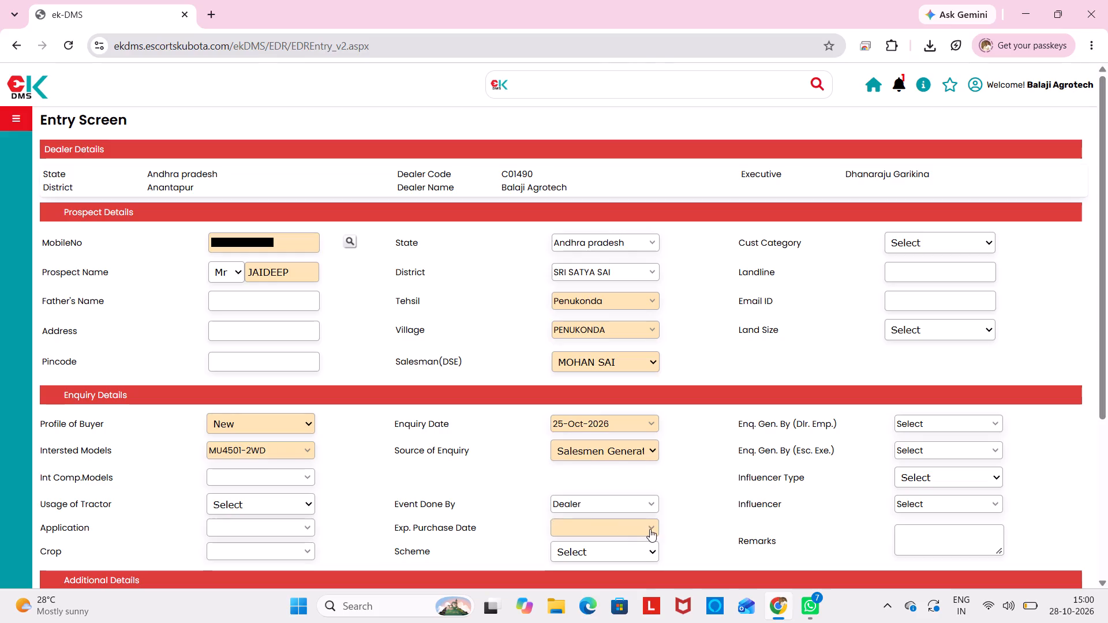
pyautogui.click(650, 529)
pyautogui.click(686, 459)
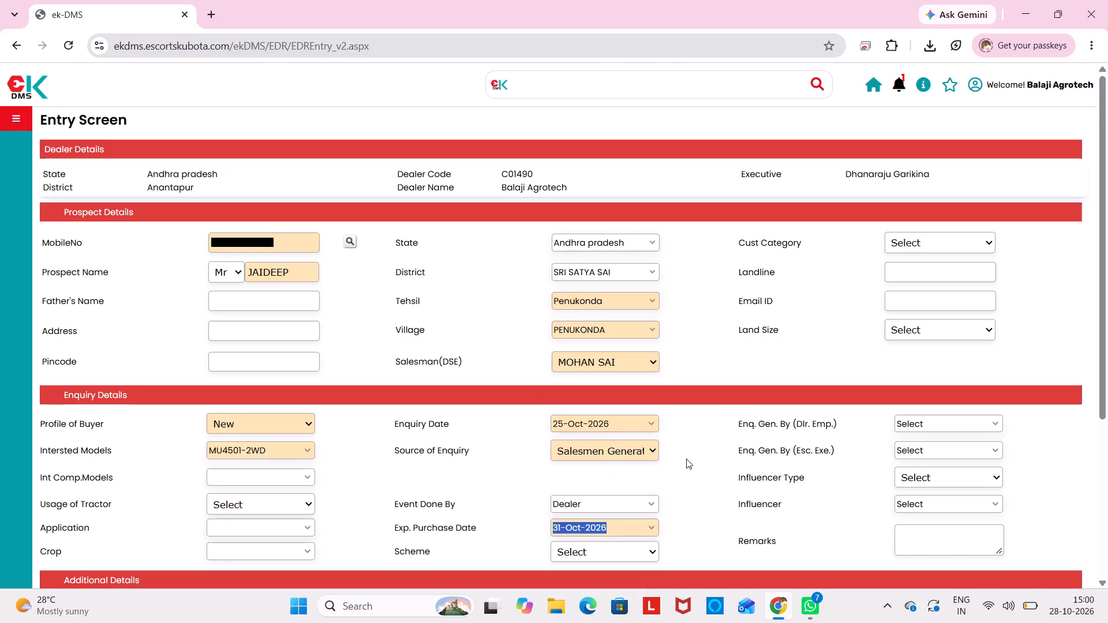
pyautogui.click(685, 504)
# Plan the enquiry follow-up for 28-Oct-2026 as a Phone Call with the action plan Routine Followup.
pyautogui.scroll(-5, 685, 504)
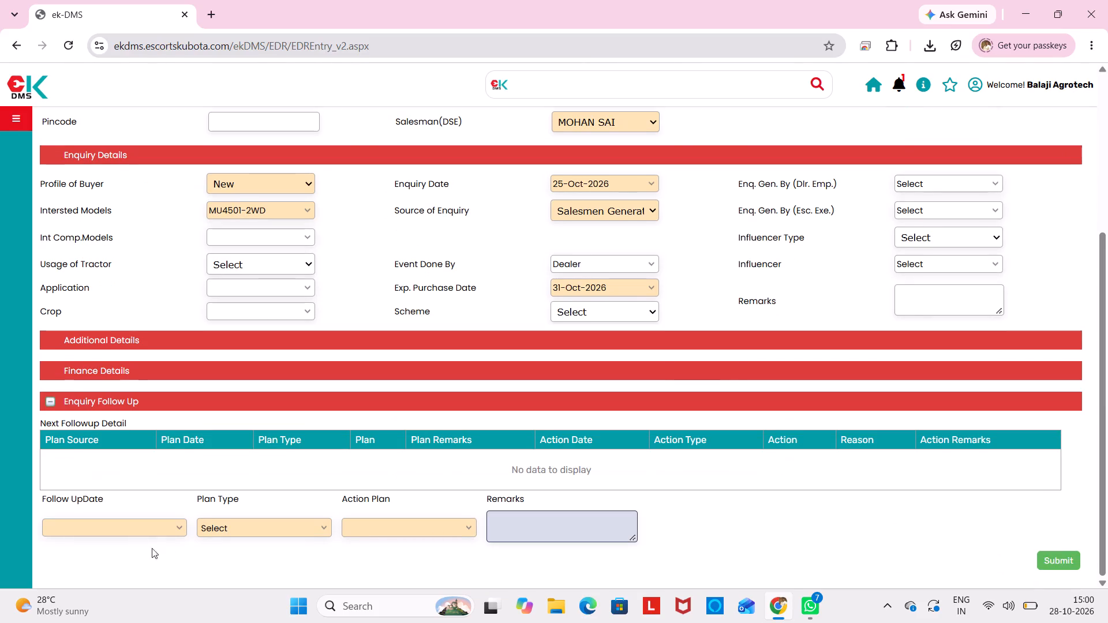
pyautogui.click(175, 529)
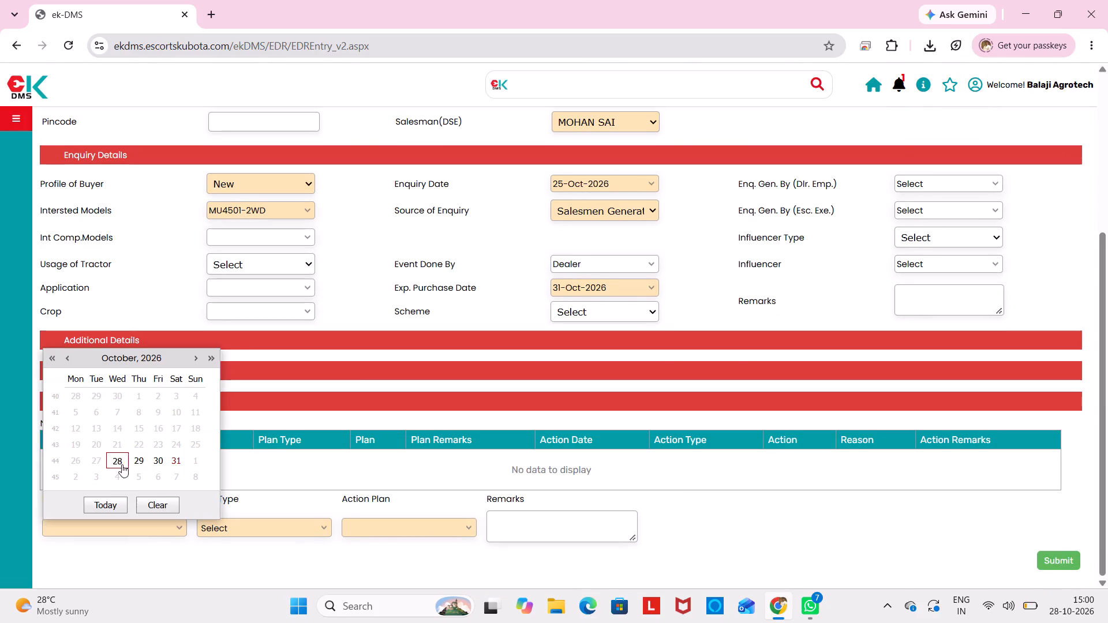
pyautogui.click(122, 464)
pyautogui.click(245, 524)
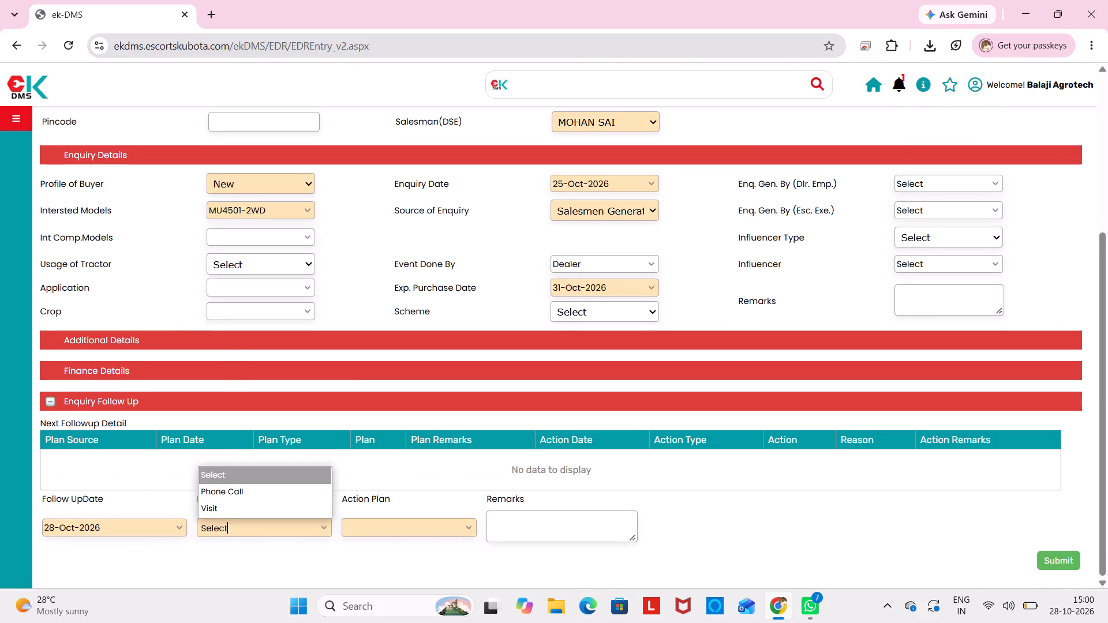
pyautogui.click(250, 487)
pyautogui.click(388, 522)
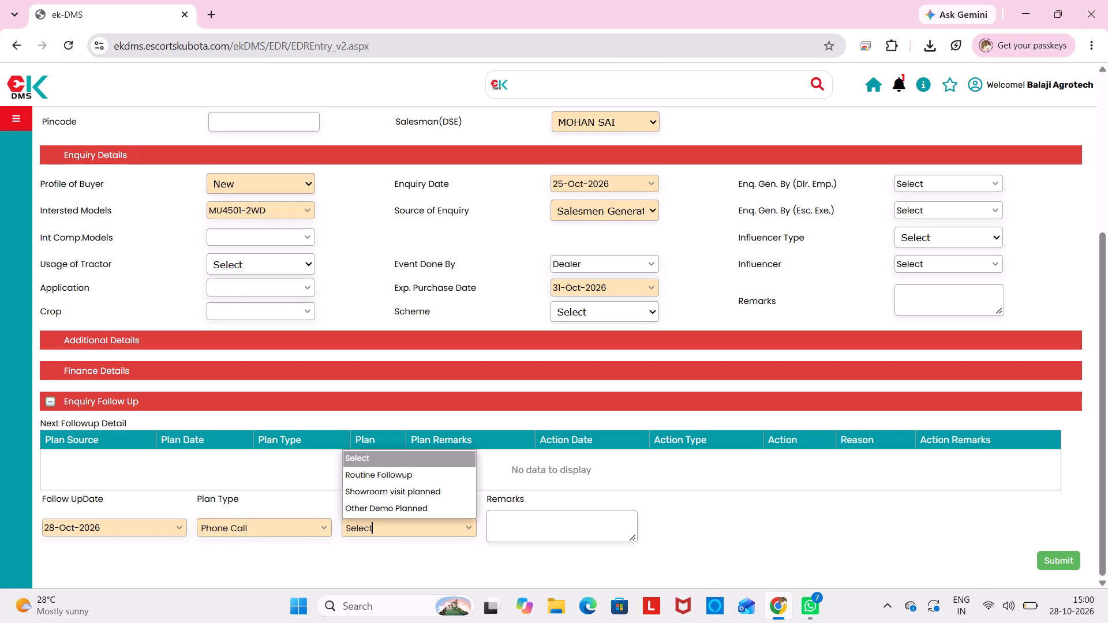
pyautogui.click(415, 473)
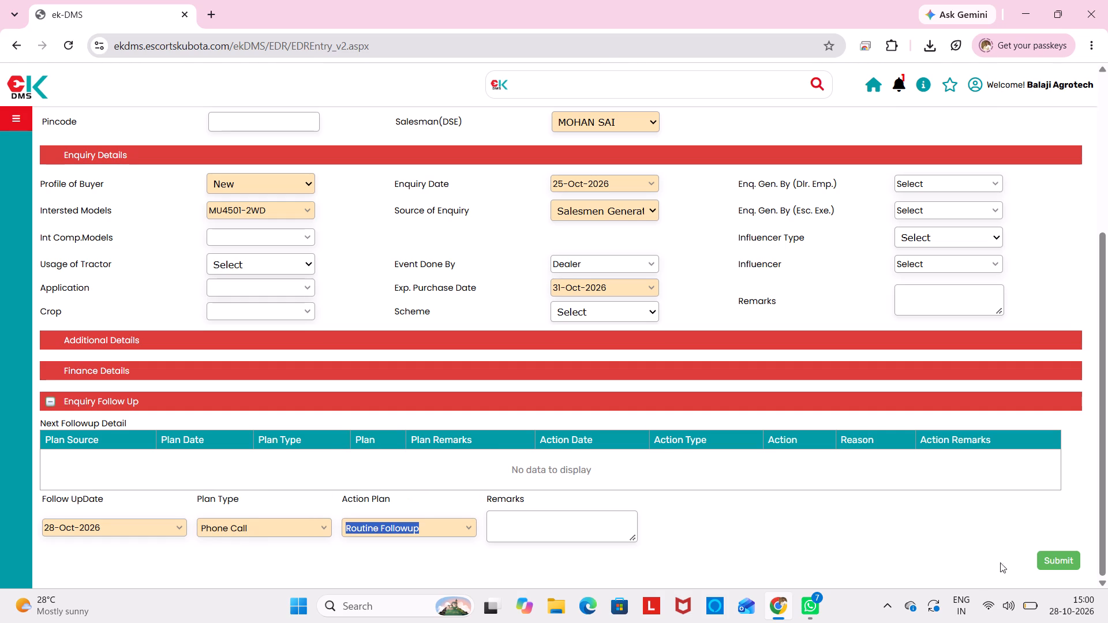
# Submit the completed enquiry for the prospect.
pyautogui.click(1036, 560)
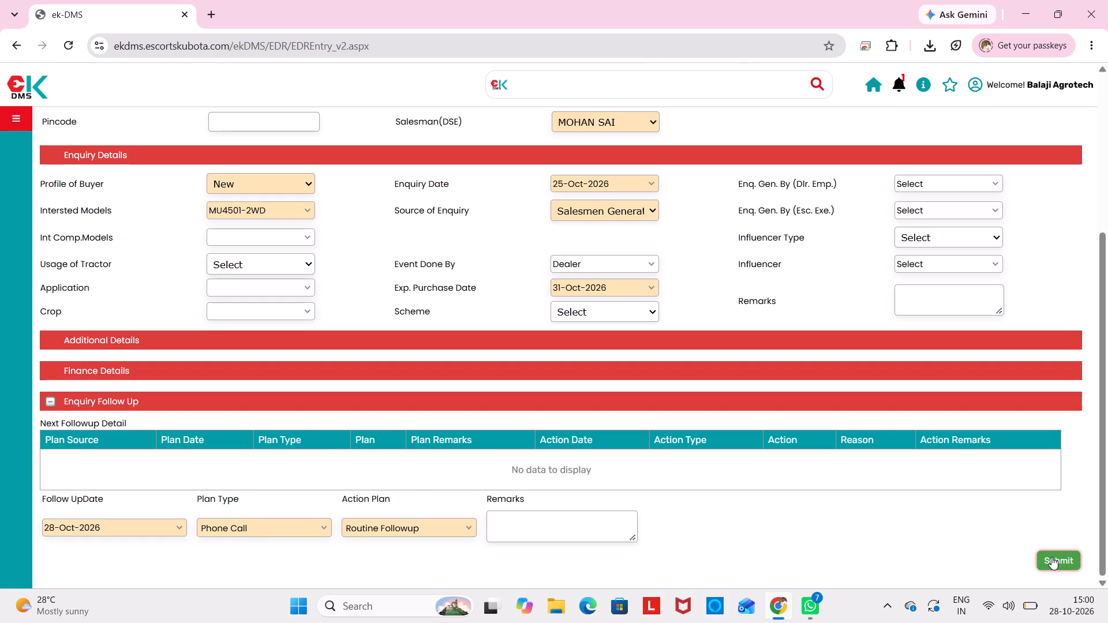
pyautogui.click(1051, 557)
pyautogui.press('Return')
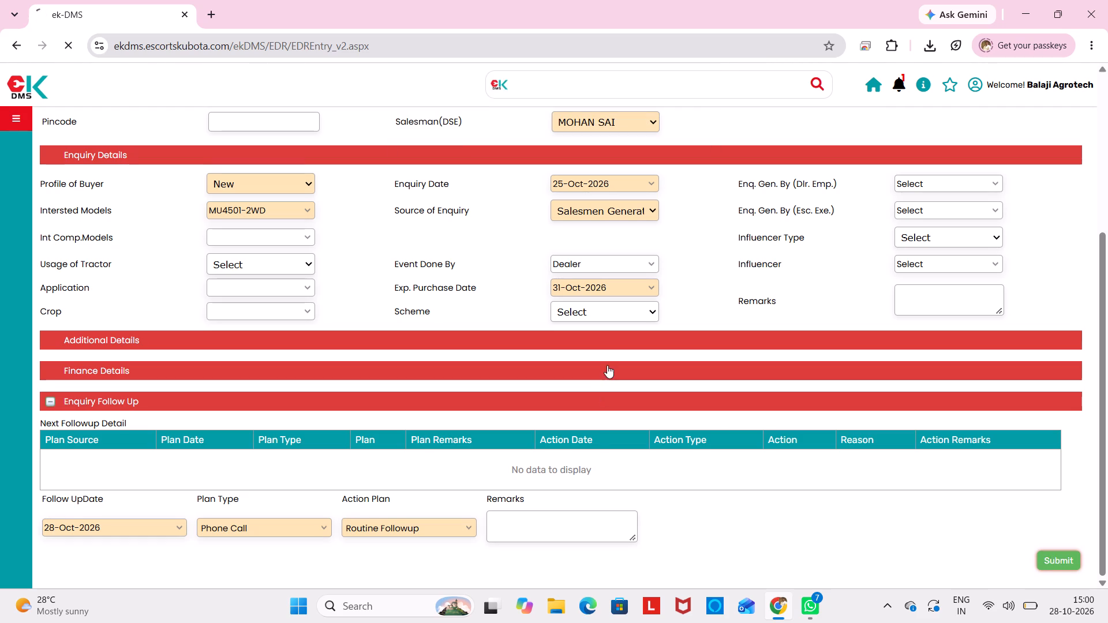
pyautogui.click(1049, 565)
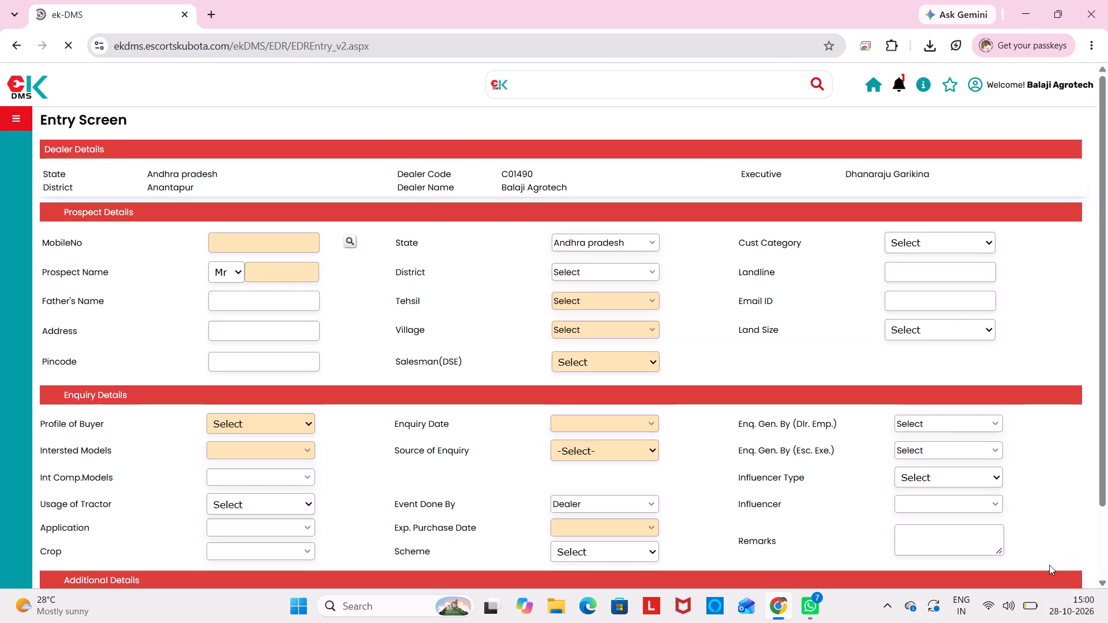
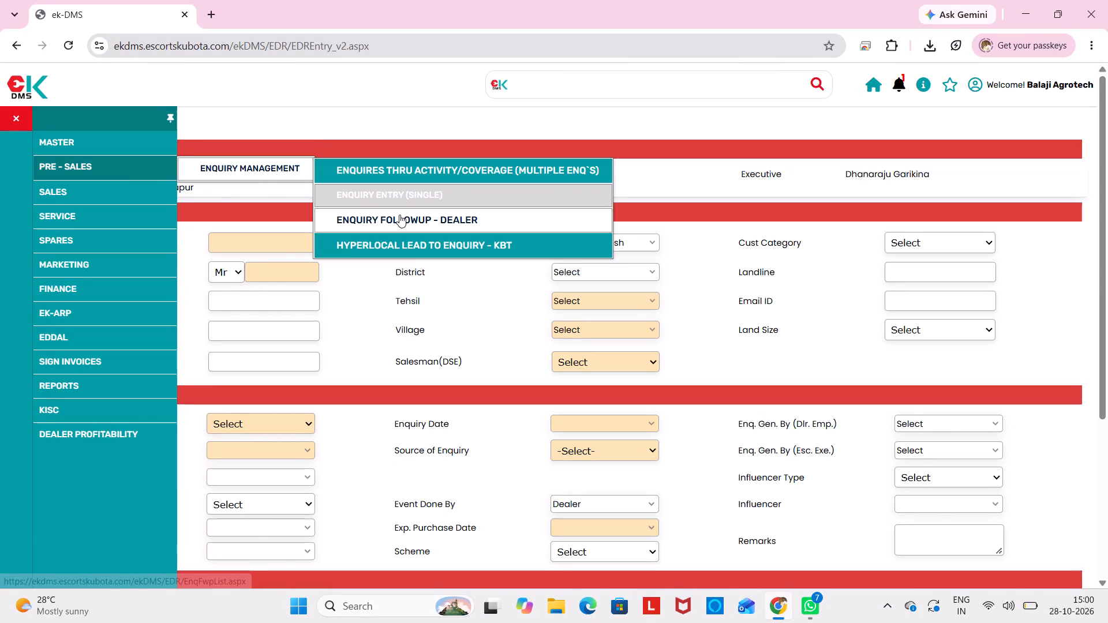
# Open the dealer enquiry follow-up list and set its start date filter to 01-Oct-2026.
pyautogui.click(399, 215)
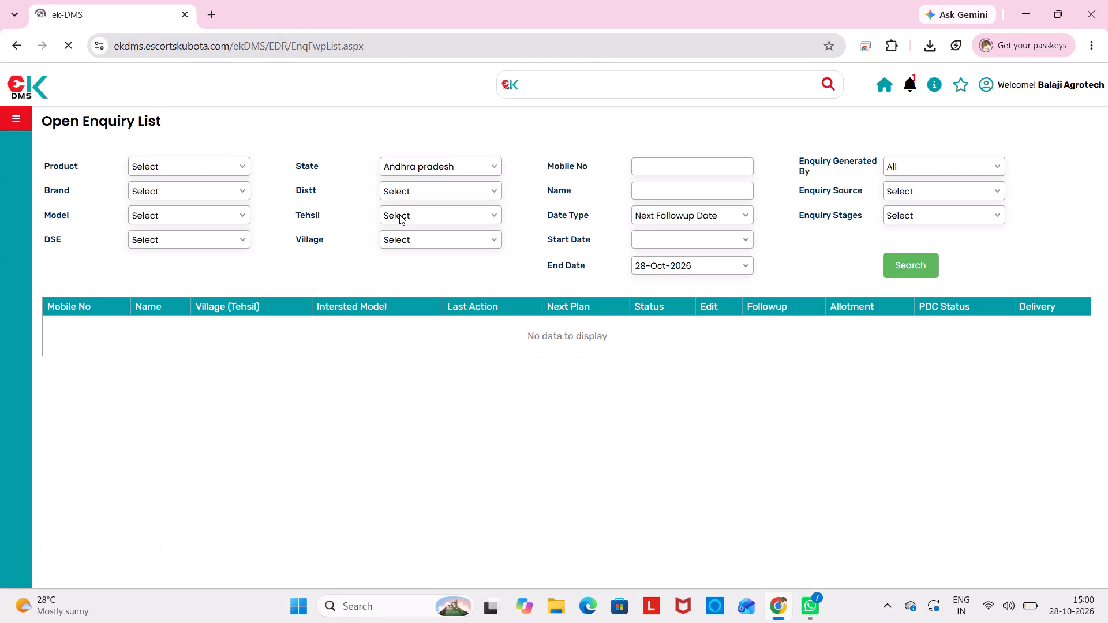
pyautogui.click(751, 240)
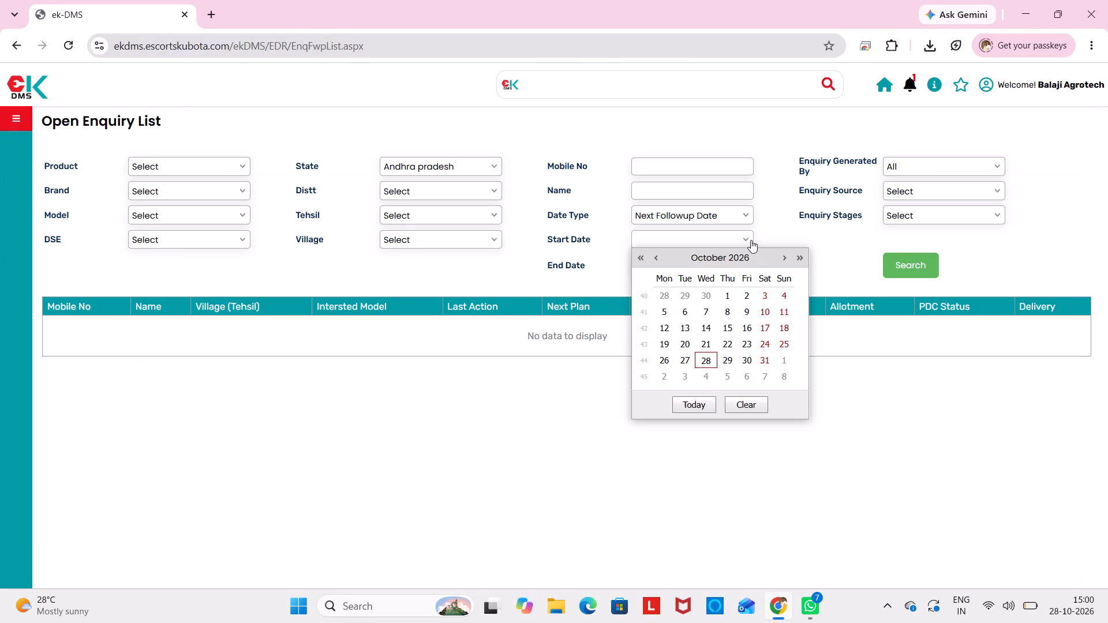
pyautogui.click(727, 295)
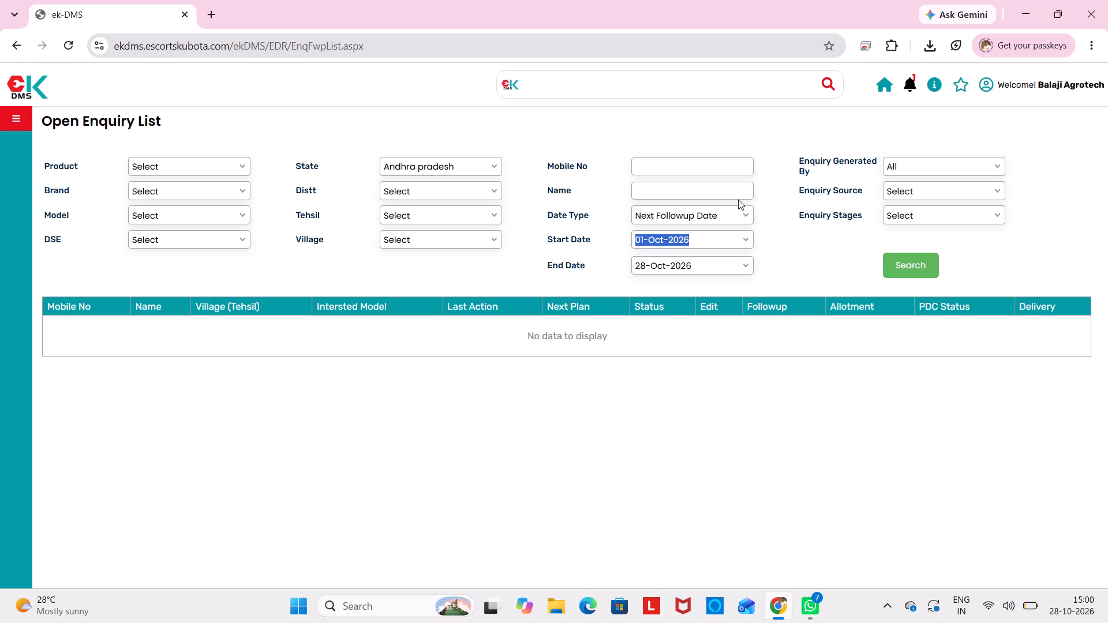
# Open the date type choices for filtering the open enquiry list.
pyautogui.click(746, 215)
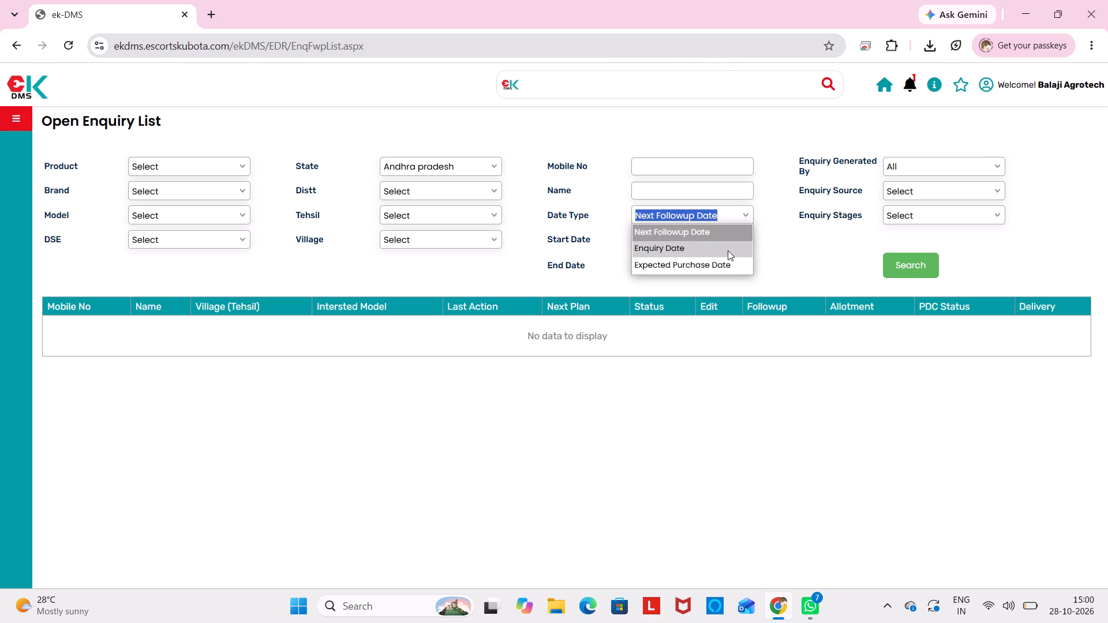
# Search the open enquiries with the date type set to Enquiry Date and look through both pages of the list.
pyautogui.click(728, 252)
pyautogui.click(906, 261)
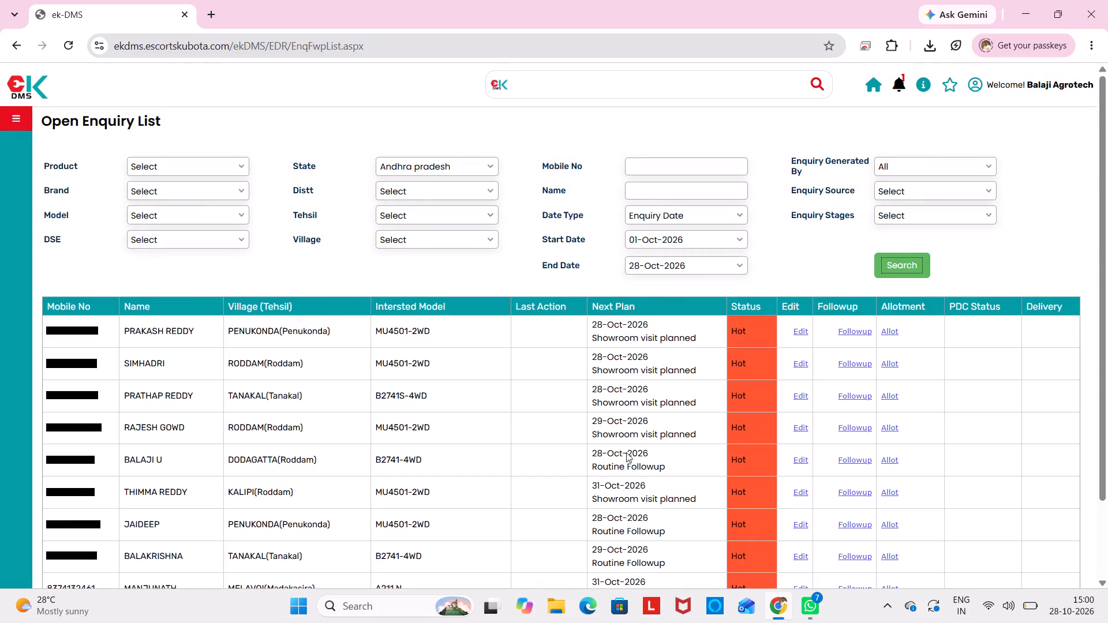
pyautogui.scroll(-1, 387, 381)
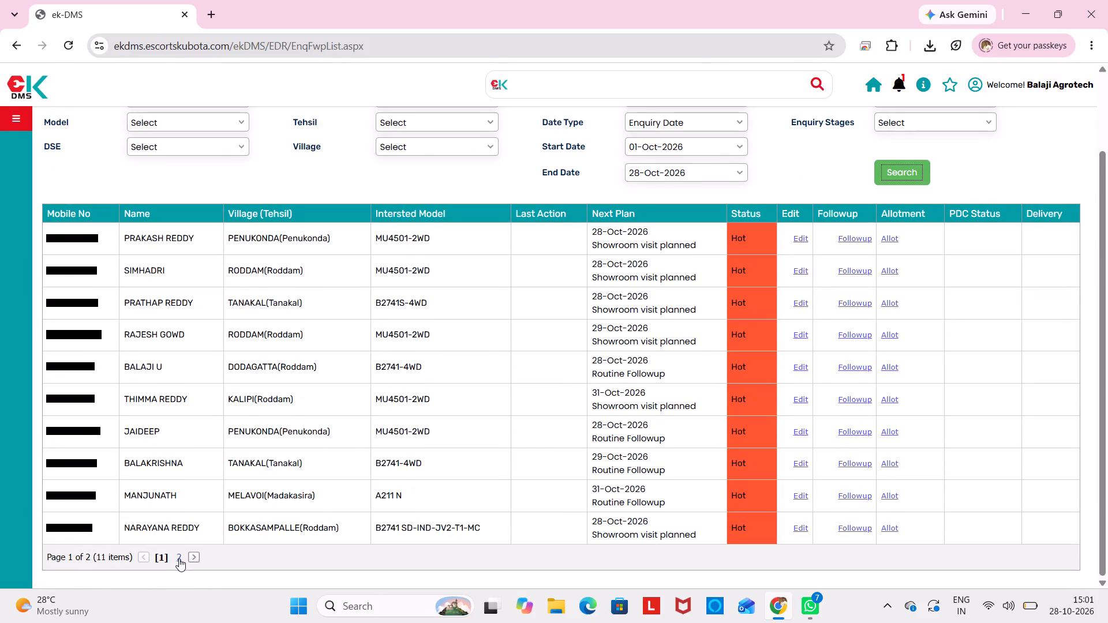
pyautogui.click(179, 558)
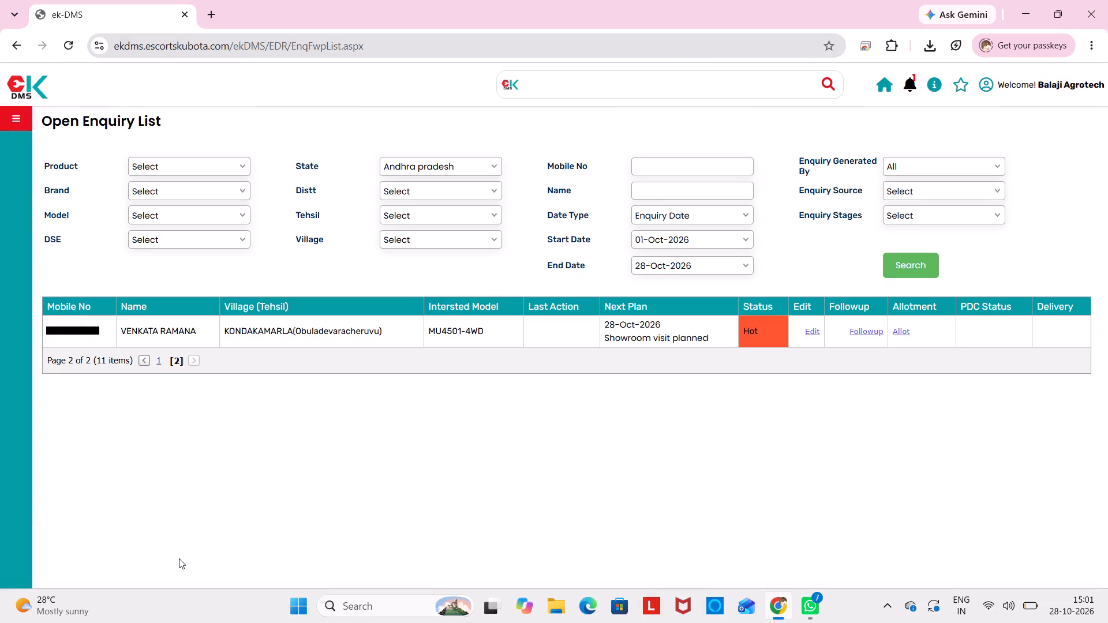
pyautogui.click(160, 359)
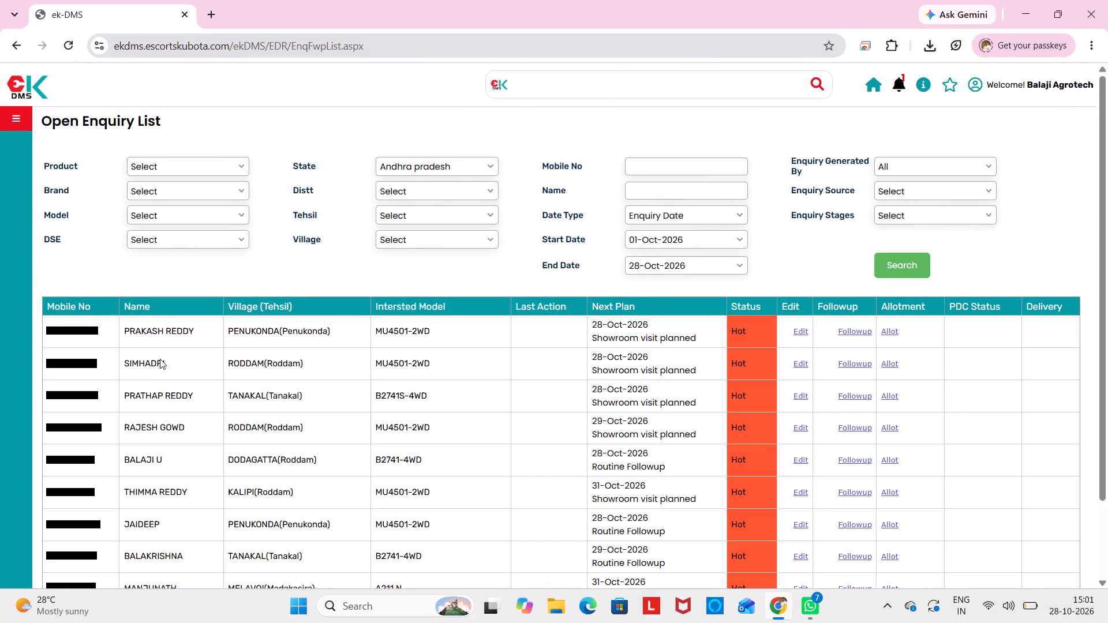
pyautogui.scroll(-1, 160, 359)
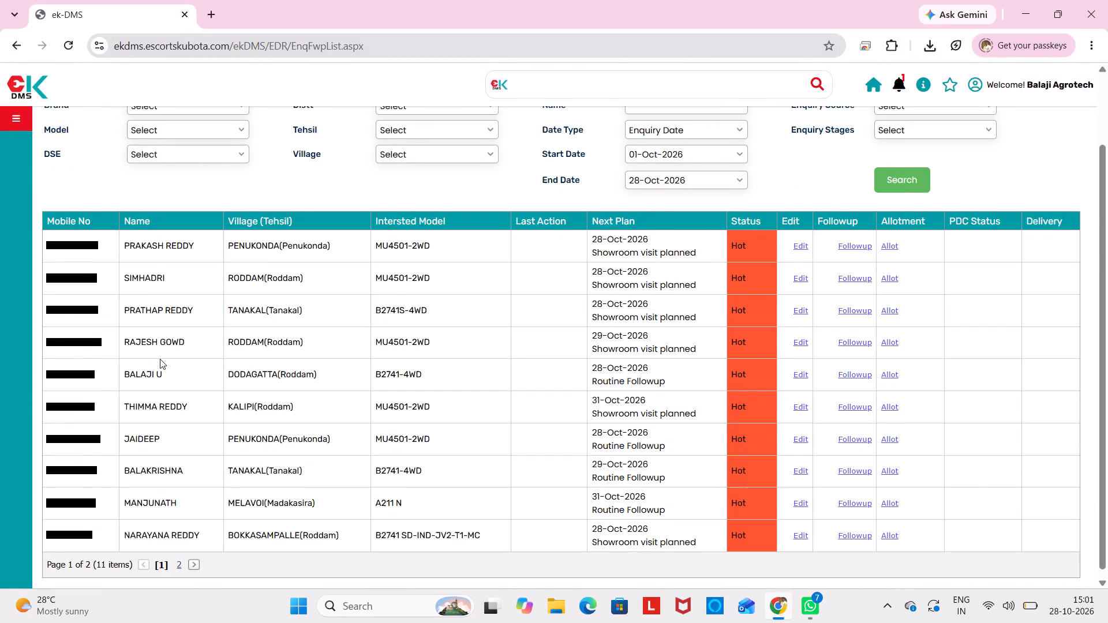
pyautogui.scroll(-1, 160, 359)
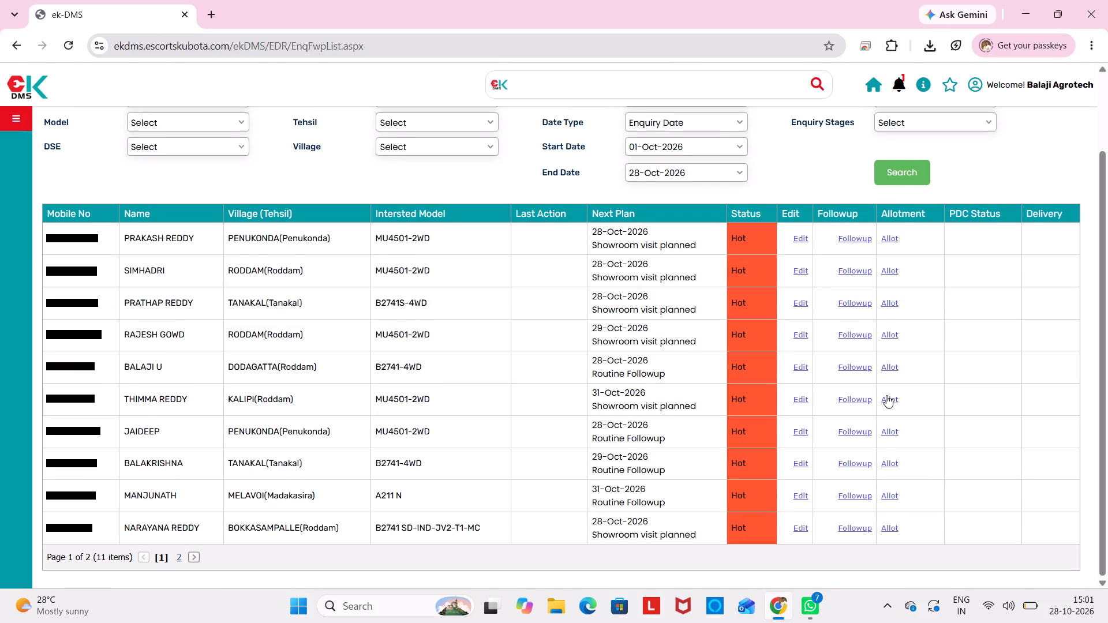
# Check the machines available under item TE410-13020 in the allotment form of the Kalipi (Roddam) MU4501-2WD enquiry, closing it without submitting.
pyautogui.click(894, 403)
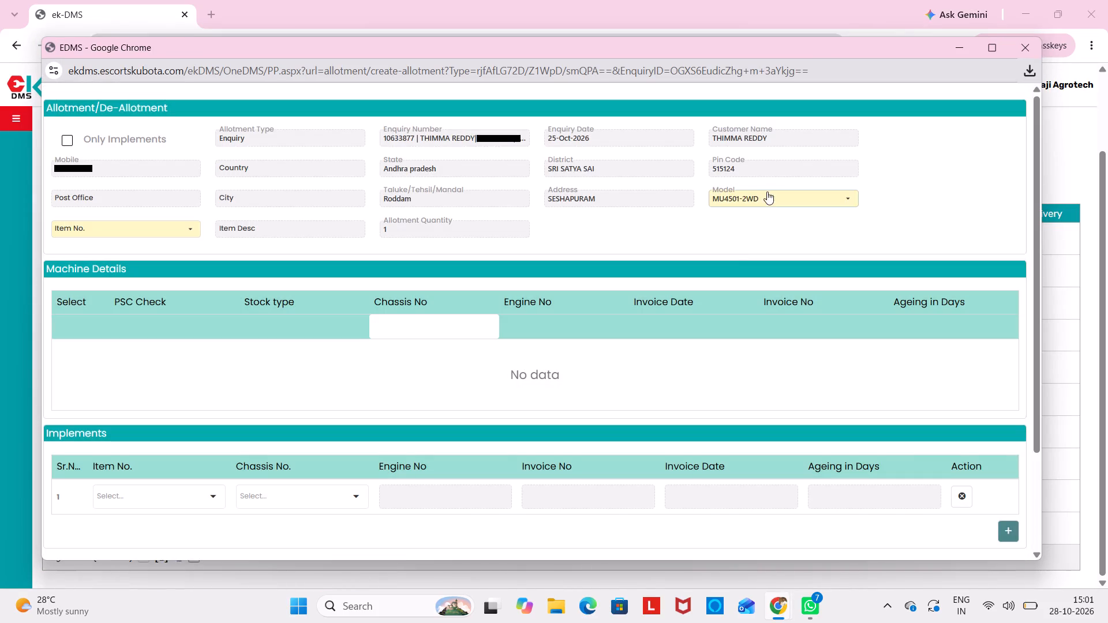
pyautogui.click(185, 232)
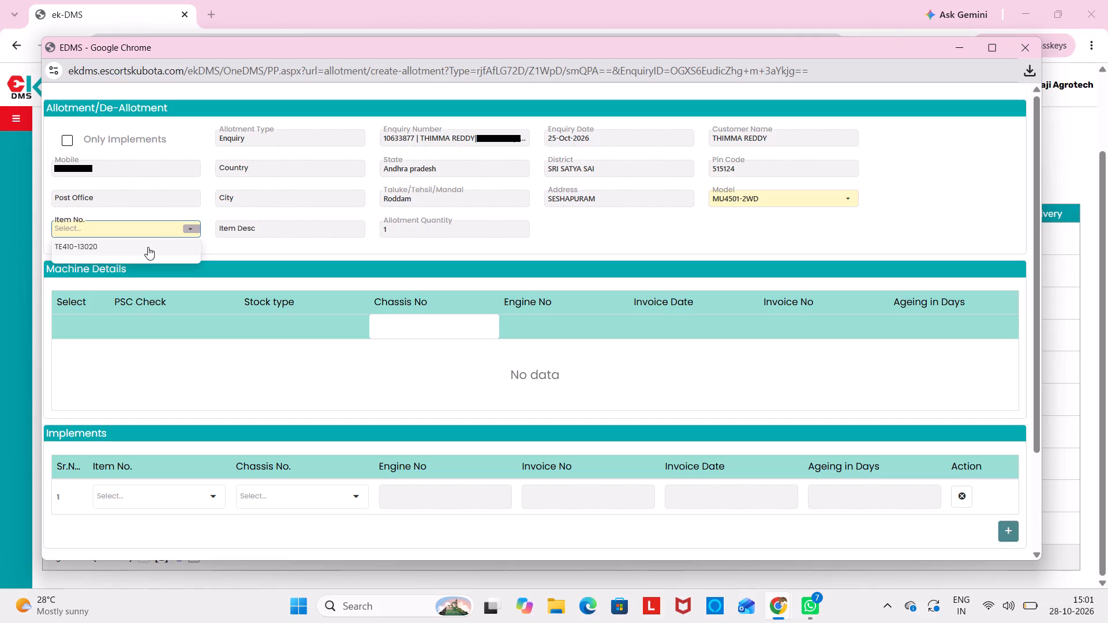
pyautogui.click(145, 246)
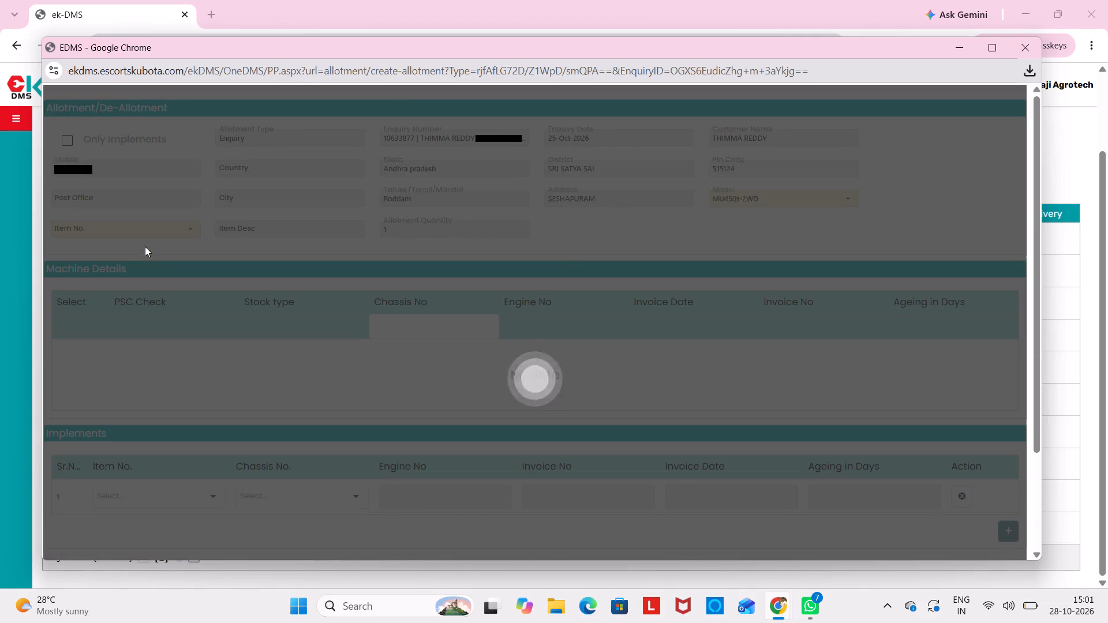
pyautogui.click(125, 226)
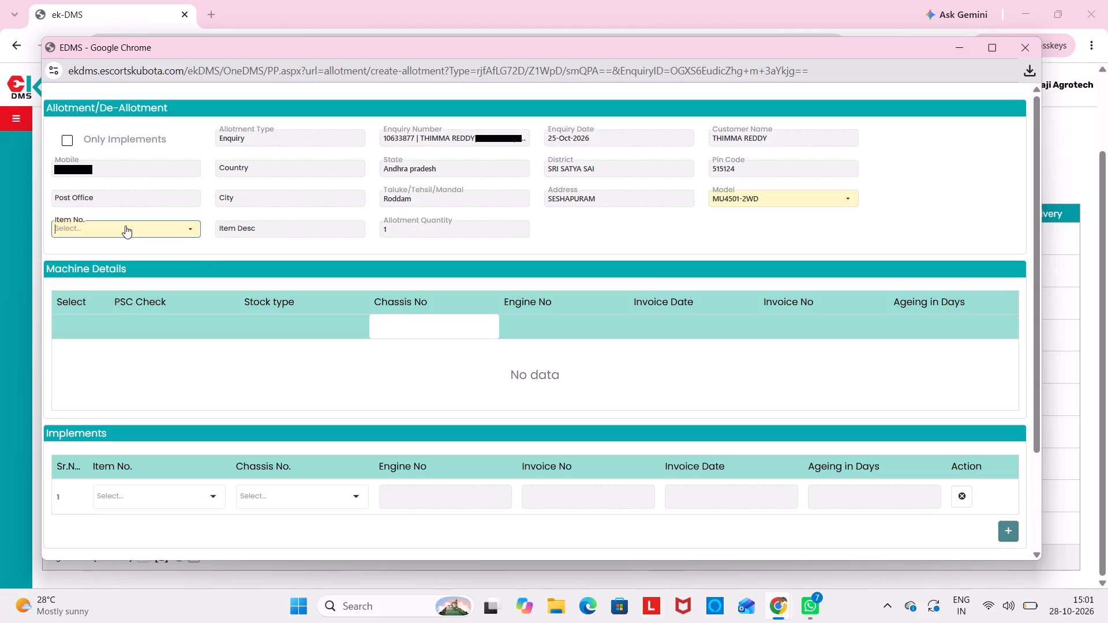
pyautogui.click(115, 250)
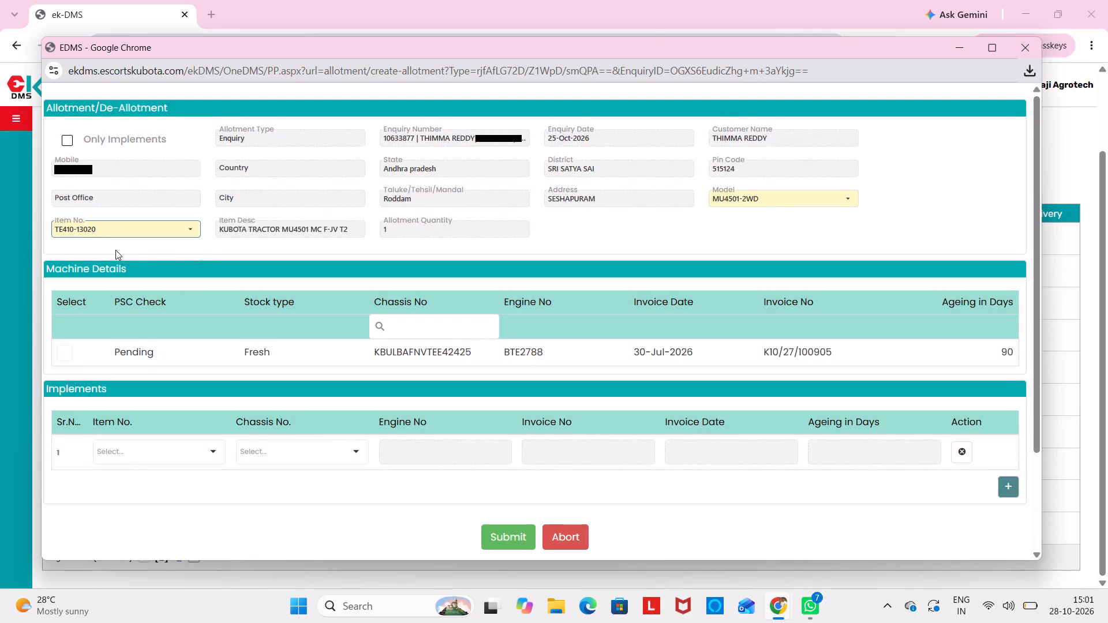
pyautogui.click(1025, 45)
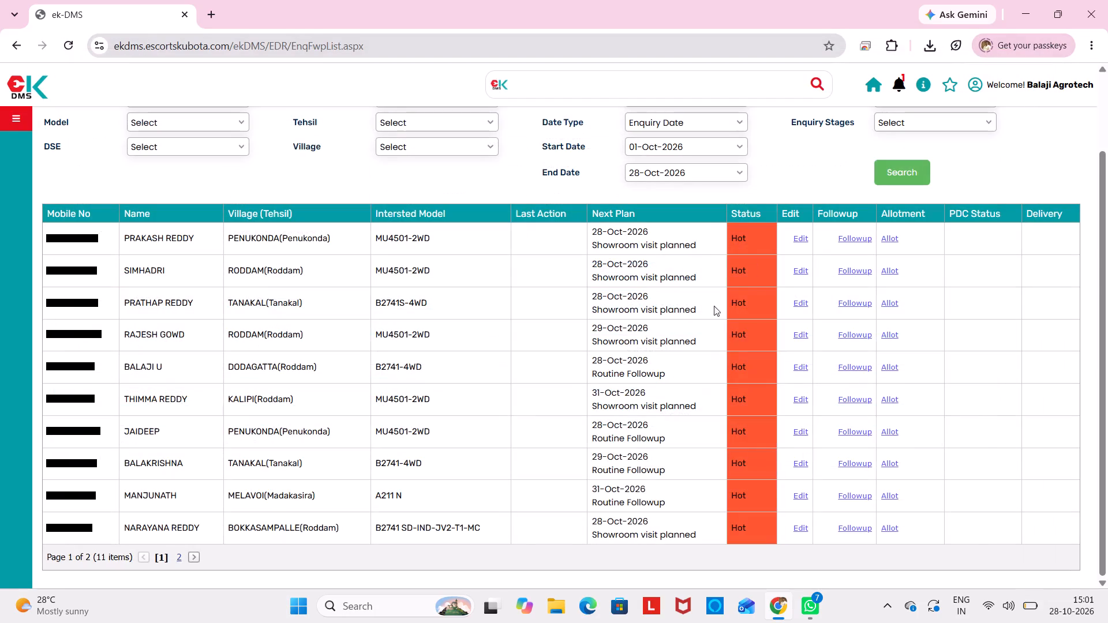